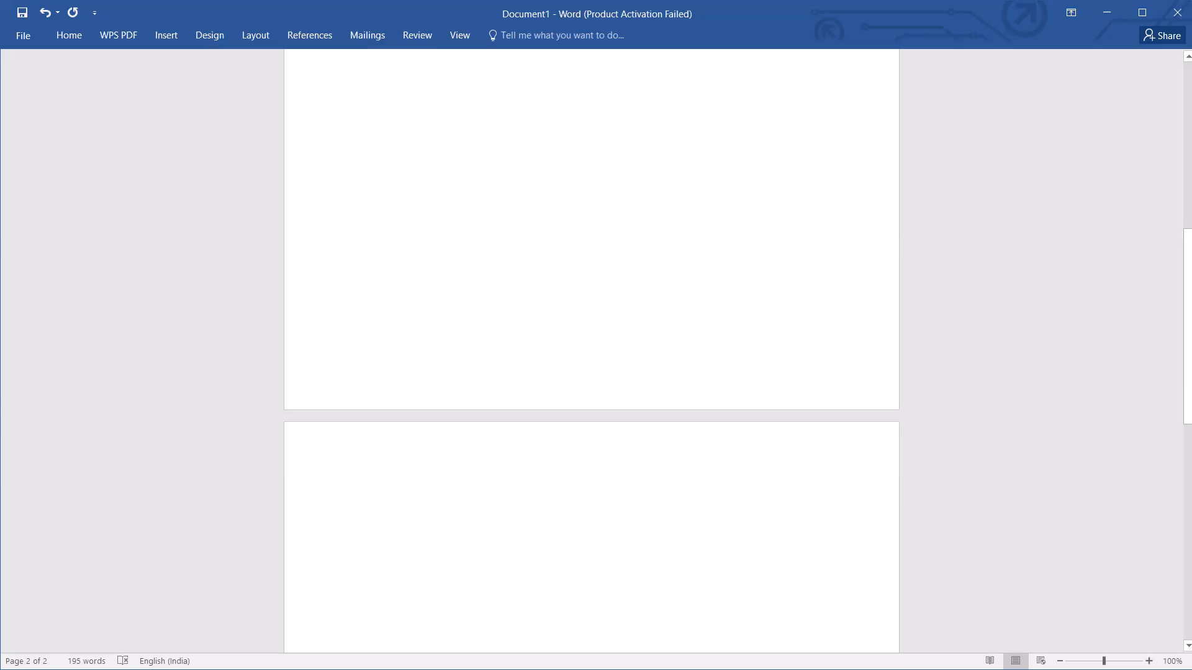
Paste the copied introduction text at the start of the blank second page.
scroll(540, 290, "down", 1)
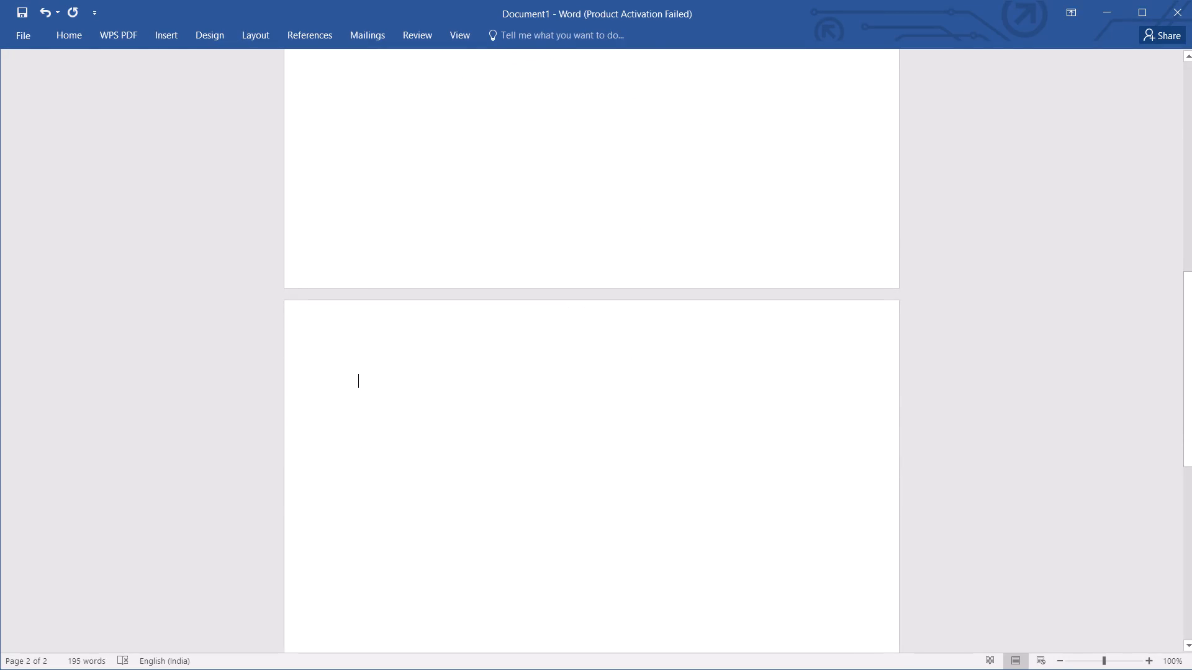
key("ctrl+v")
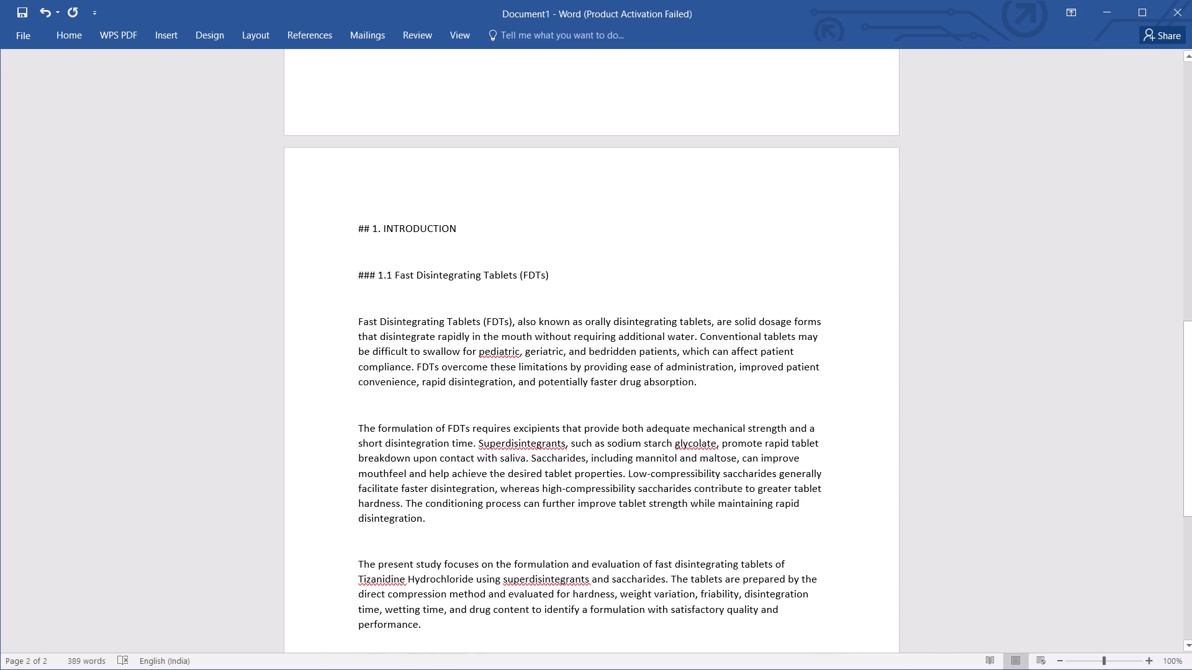
Delete the ### marker in front of the "1.1 Fast Disintegrating Tablets (FDTs)" heading.
left_click(376, 277)
left_click_drag(376, 277, 362, 277)
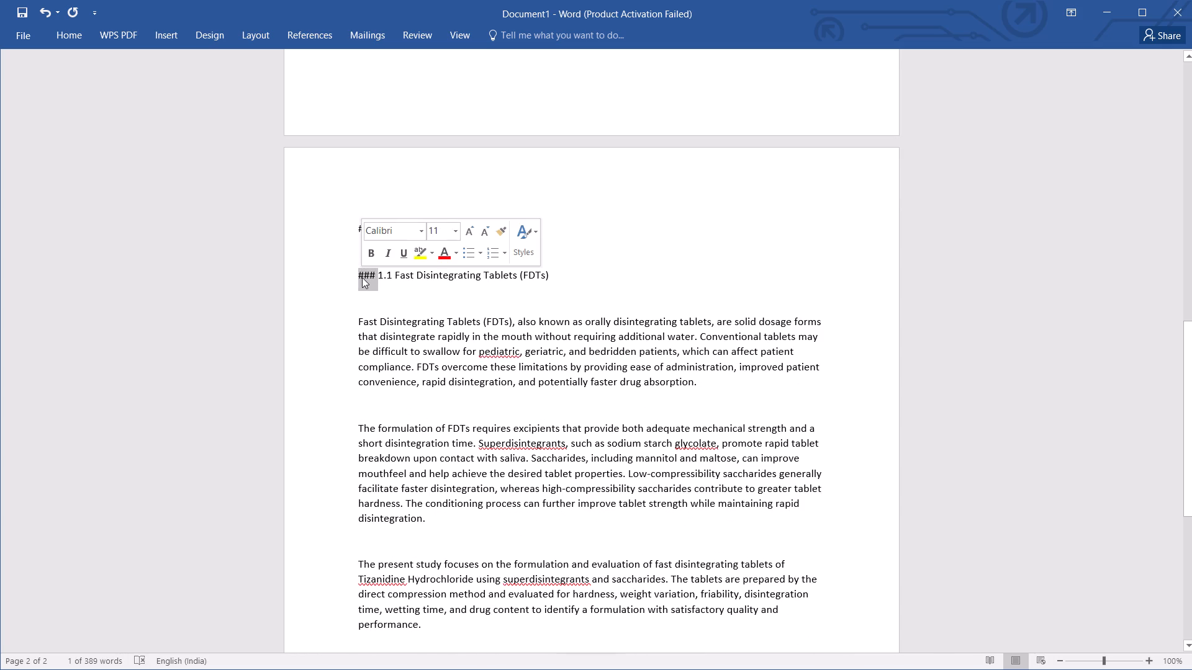
key("BackSpace")
Remove the ## marker and the leading space in front of the "1. INTRODUCTION" heading.
key("Up")
key("Up")
key("Up")
key("Down")
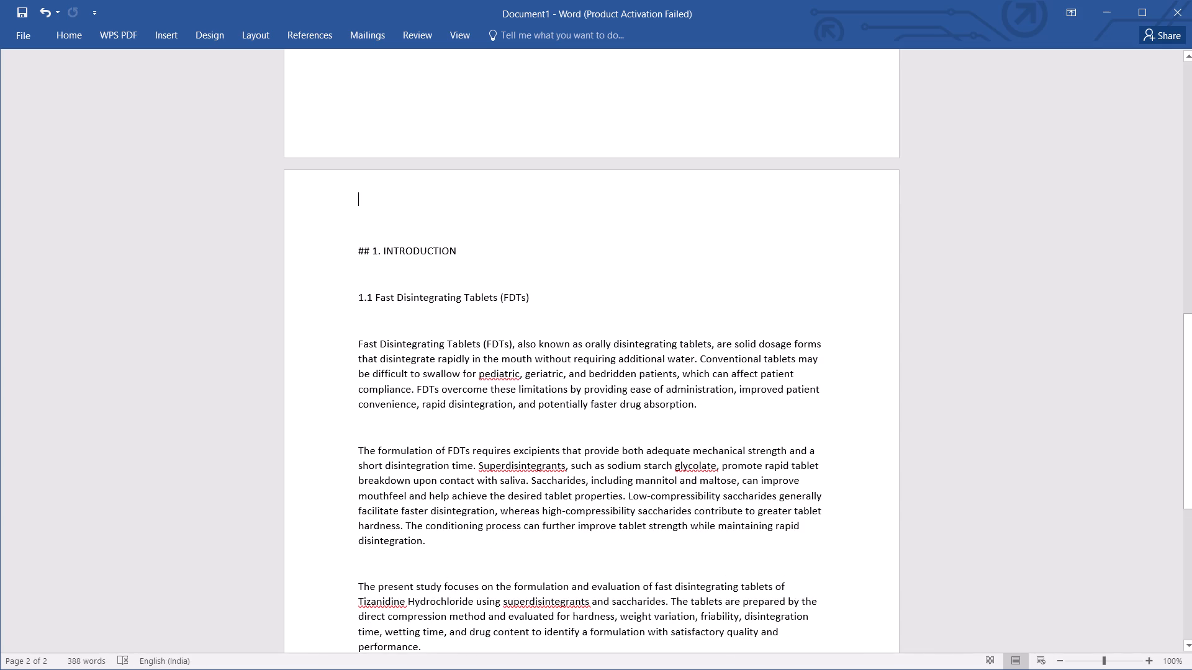
key("Right")
key("Right")
key("BackSpace")
key("BackSpace")
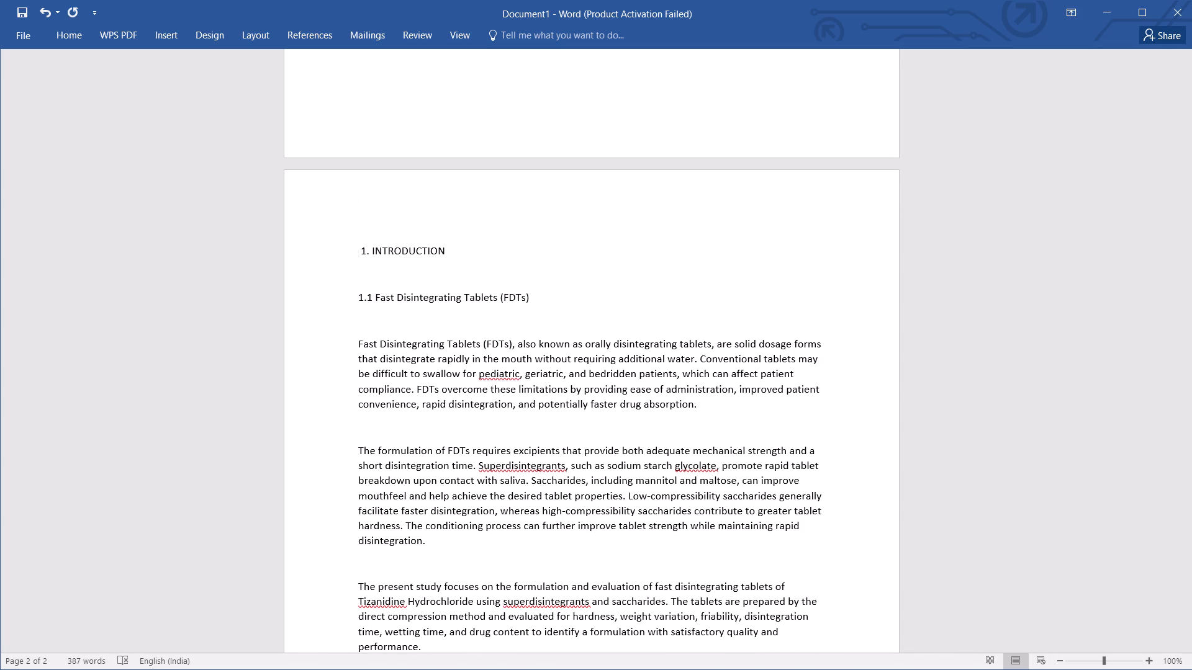
key("0")
key("BackSpace")
key("Right")
key("BackSpace")
Make the "1. INTRODUCTION" and "1.1 Fast Disintegrating Tablets (FDTs)" headings bold.
left_click(443, 284)
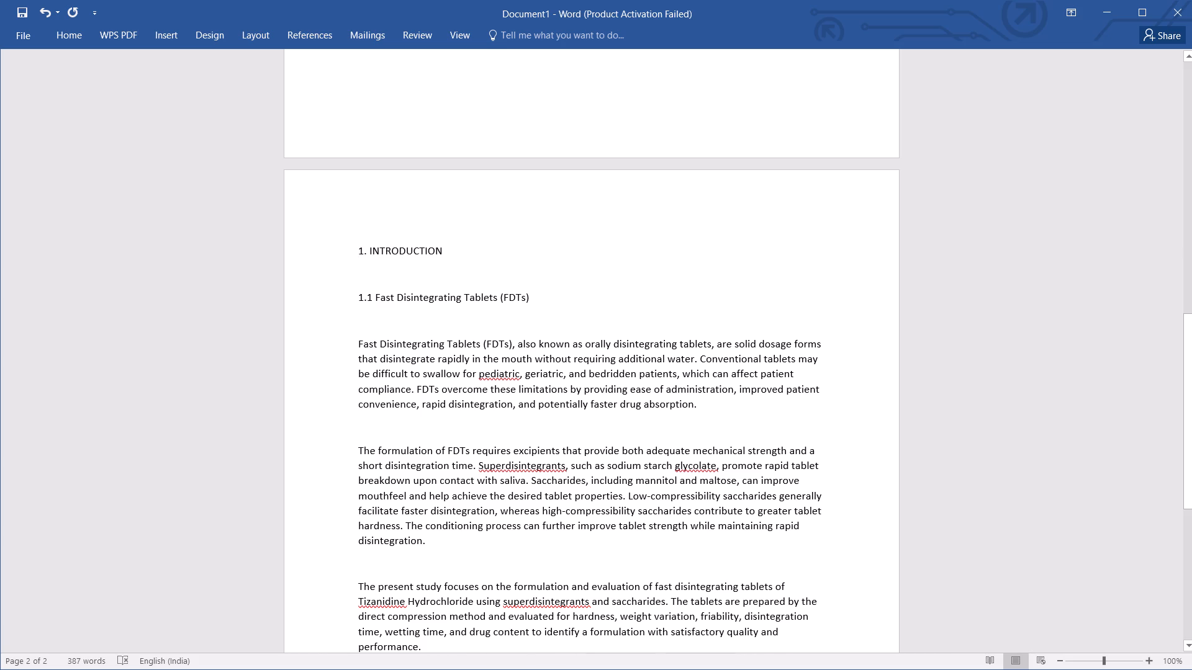
left_click_drag(534, 303, 436, 292)
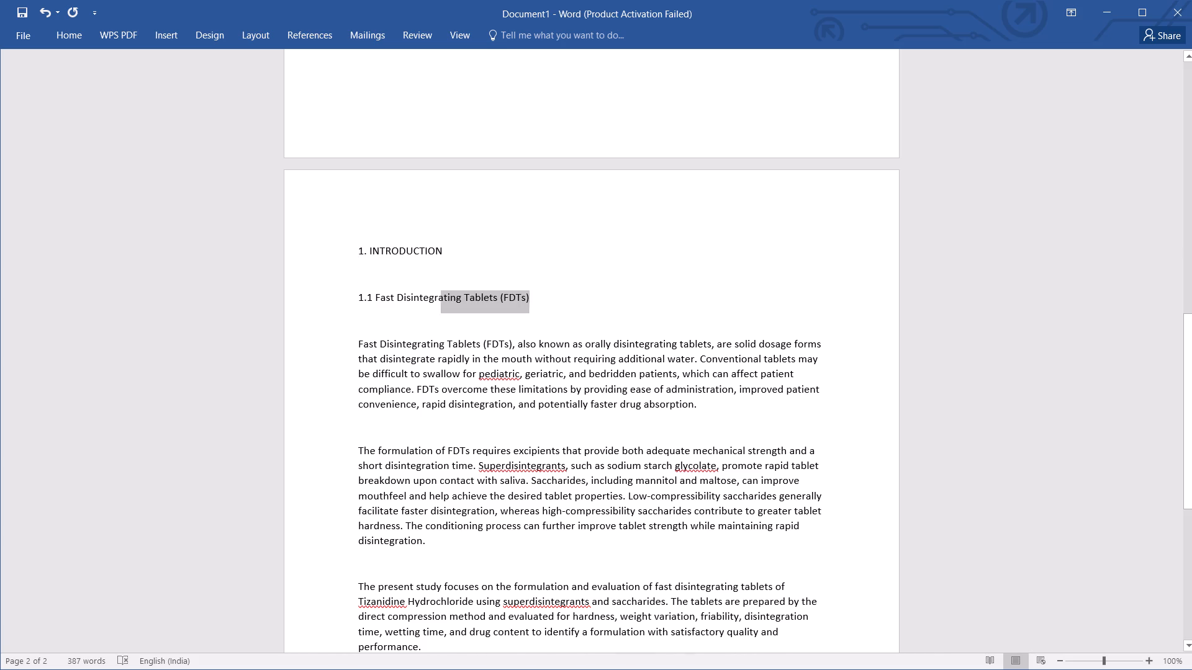
left_click_drag(436, 292, 346, 248)
left_click(350, 220)
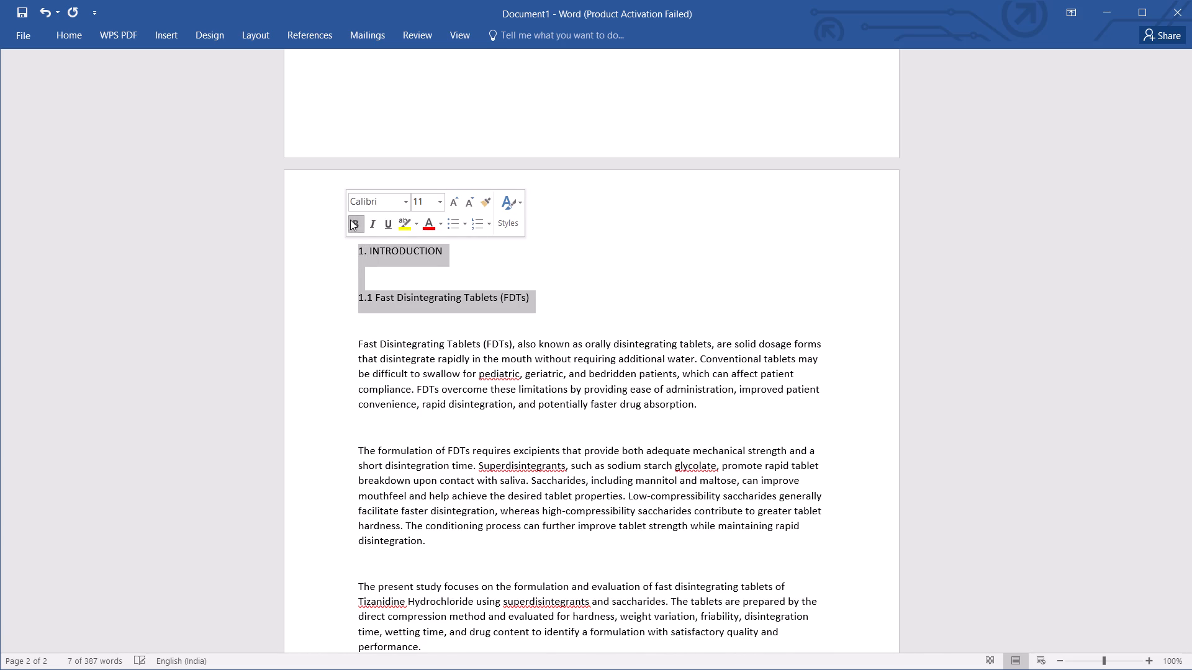
left_click(603, 261)
Add a bold colon at the end of the "1.1 Fast Disintegrating Tablets (FDTs)" heading.
left_click(554, 301)
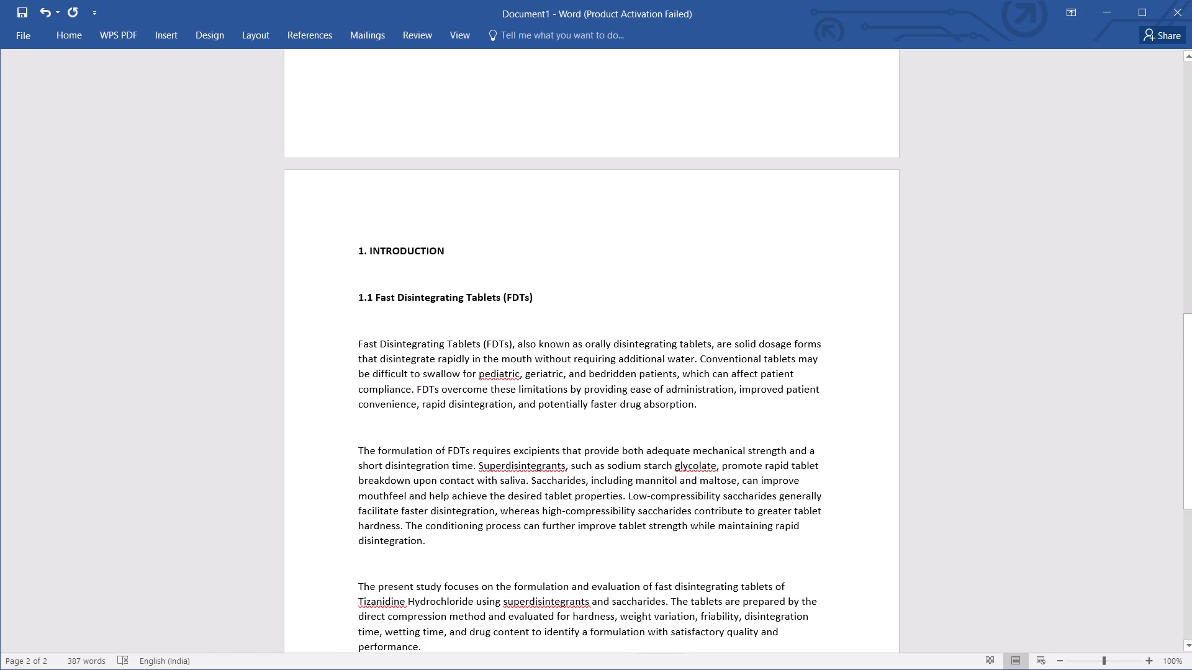
key("shift+colon")
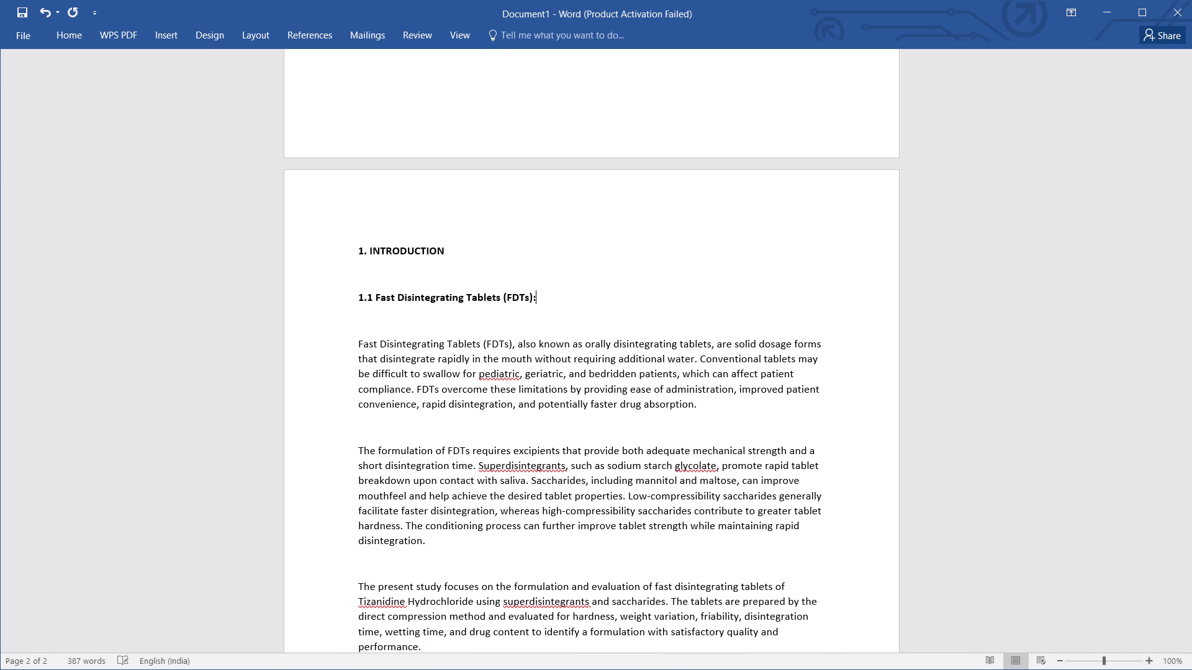
double_click(554, 301)
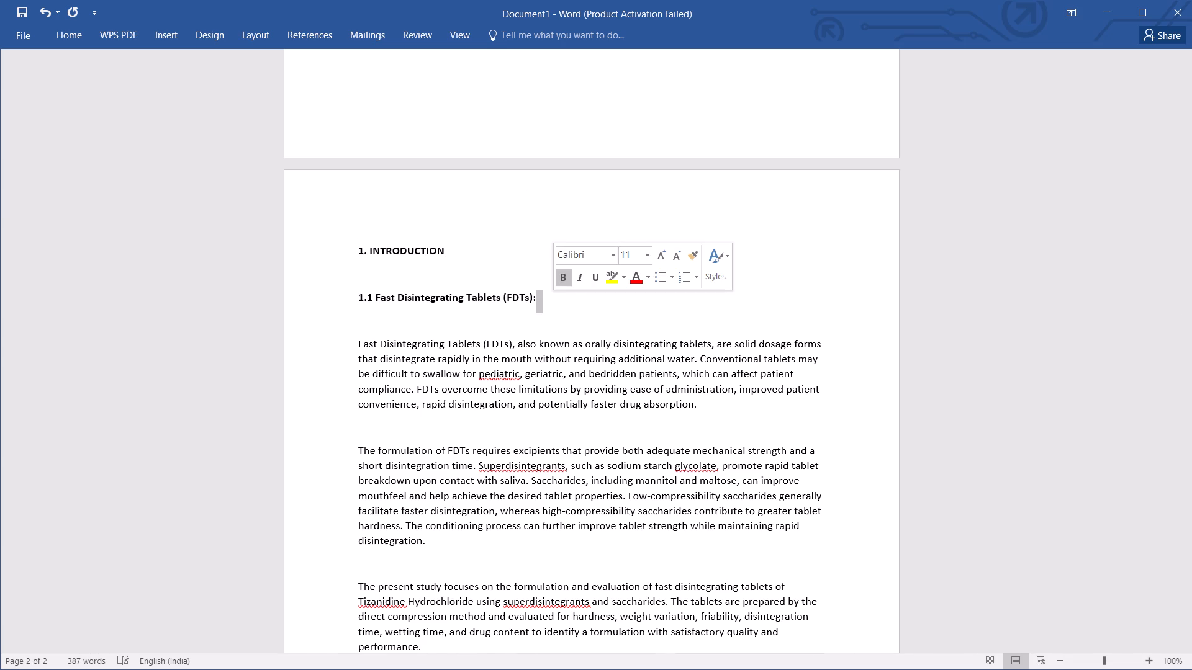
left_click(538, 298)
left_click(538, 298)
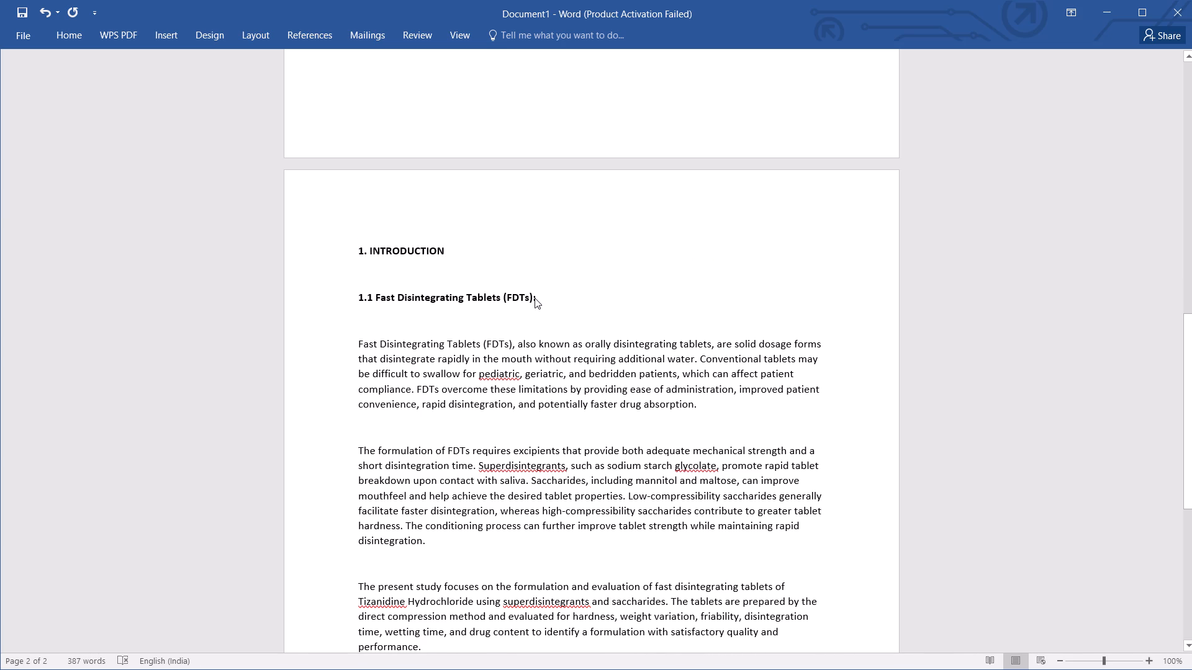
left_click(547, 271)
left_click(547, 271)
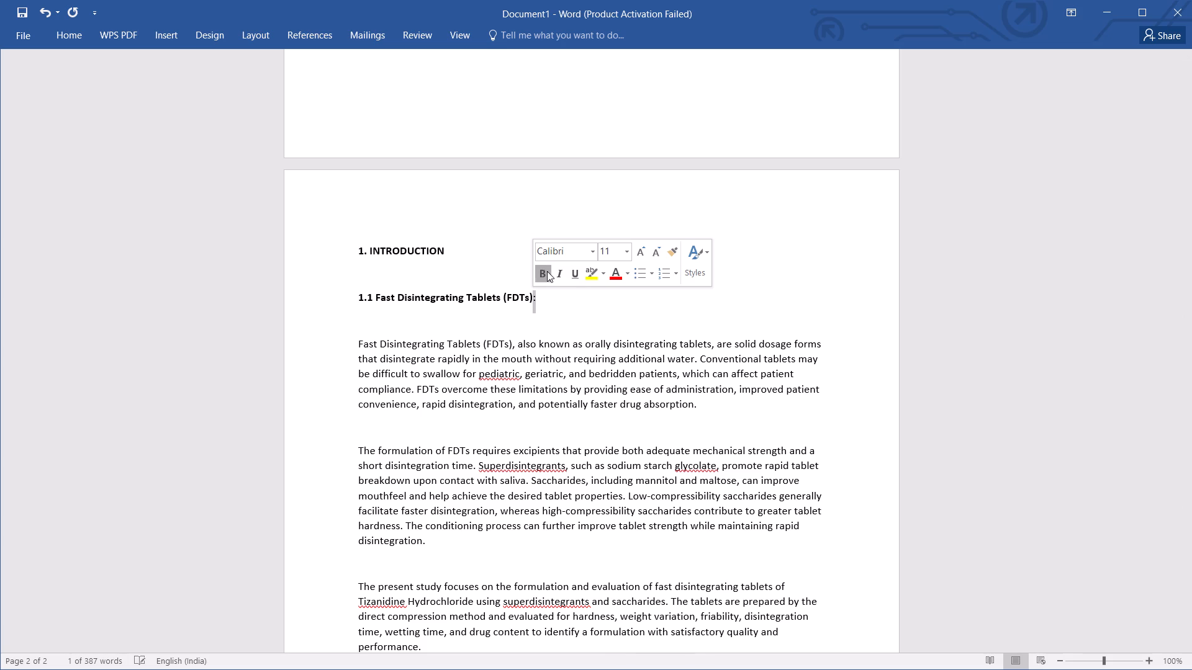
left_click(548, 306)
Insert blank lines after the last introduction paragraph until the cursor reaches the top of a new third page.
scroll(590, 216, "down", 1)
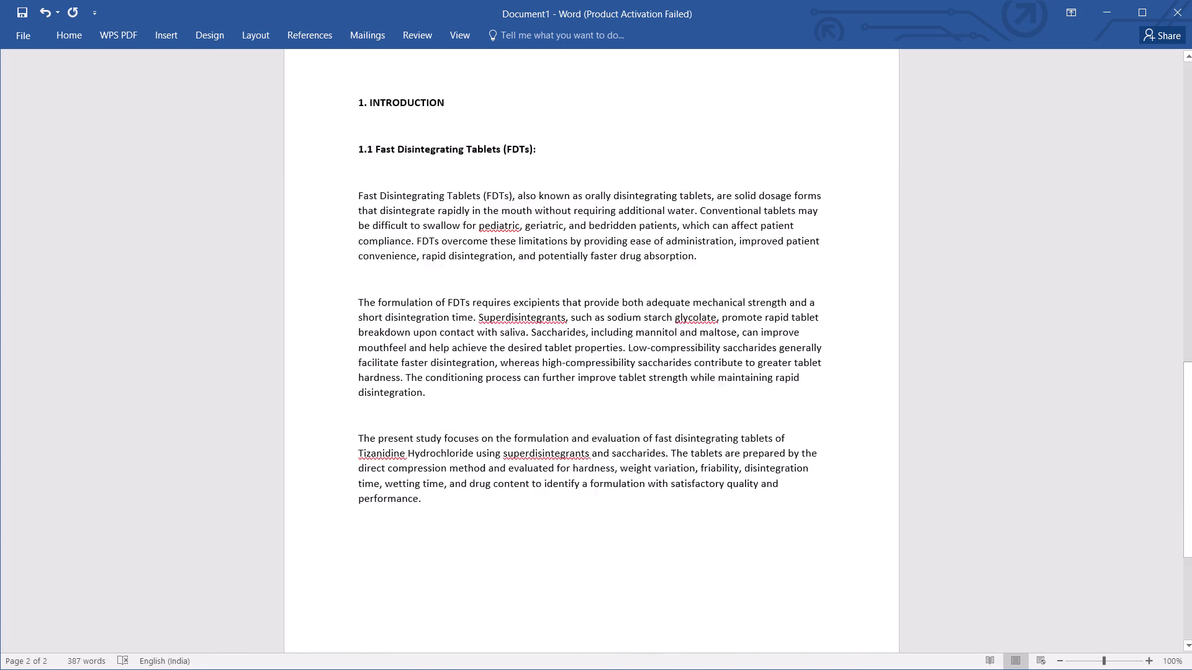
scroll(590, 216, "down", 4)
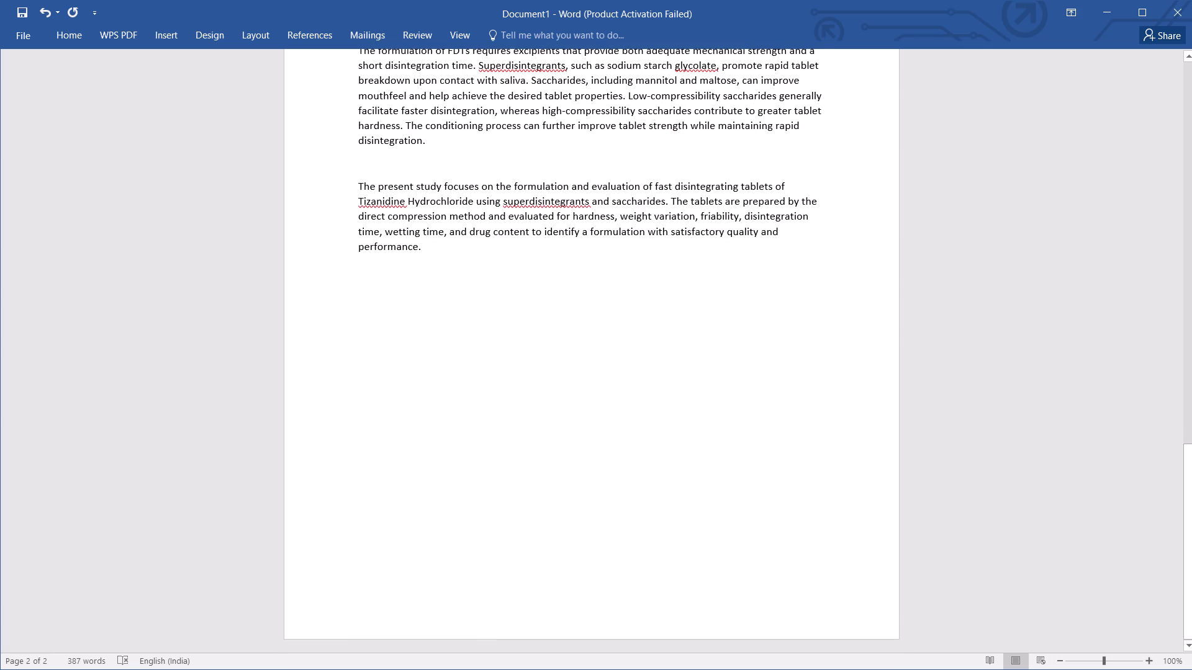
left_click(555, 511)
key("Return")
key("Return")
key("Return")
key("Return")
key("Return")
key("Return")
key("Return")
key("Return")
key("Return")
key("Return")
key("Return")
key("Return")
key("Return")
key("Return")
key("Return")
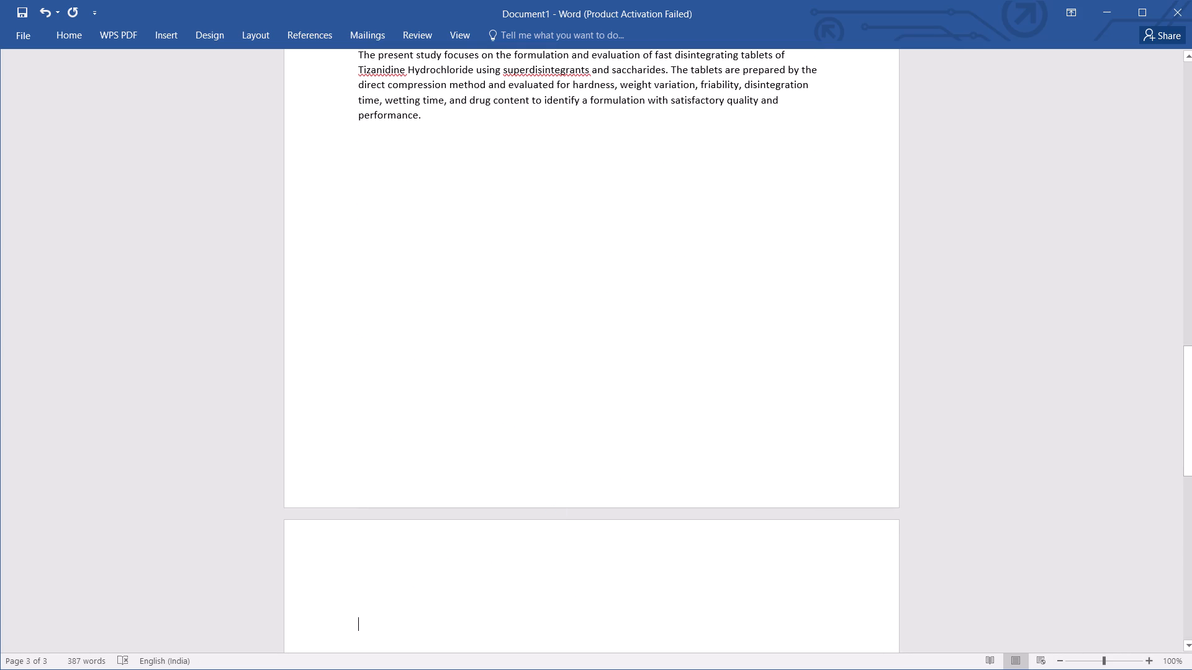
key("BackSpace")
key("BackSpace")
key("Return")
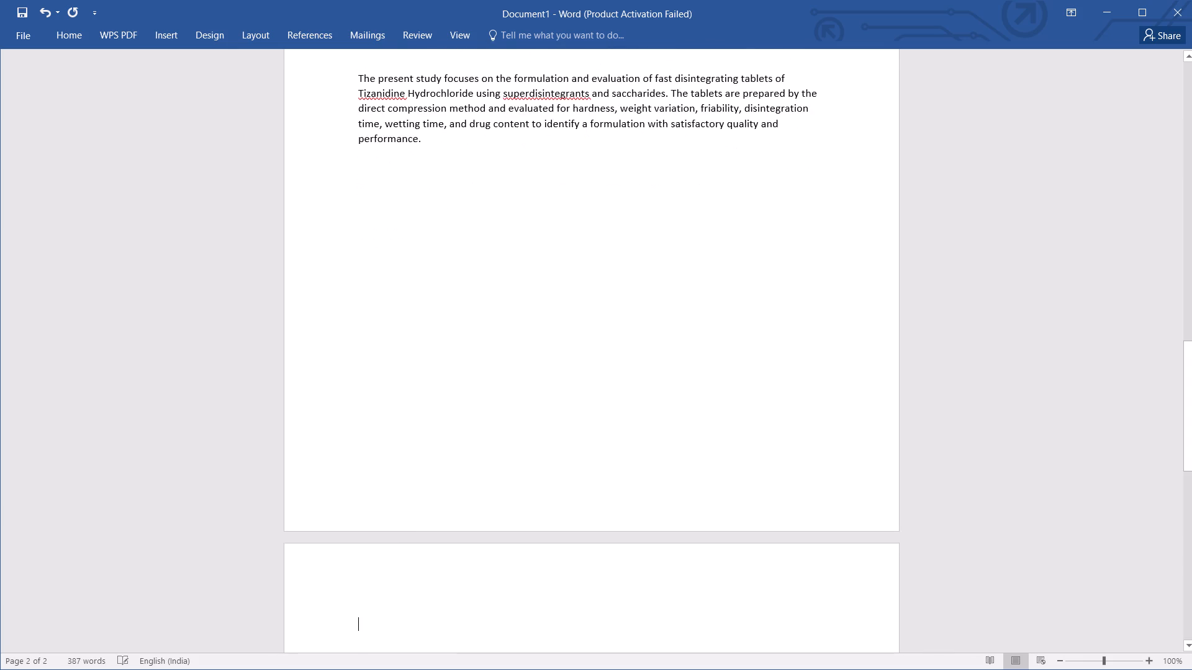
scroll(555, 511, "down", 5)
scroll(555, 511, "up", 1)
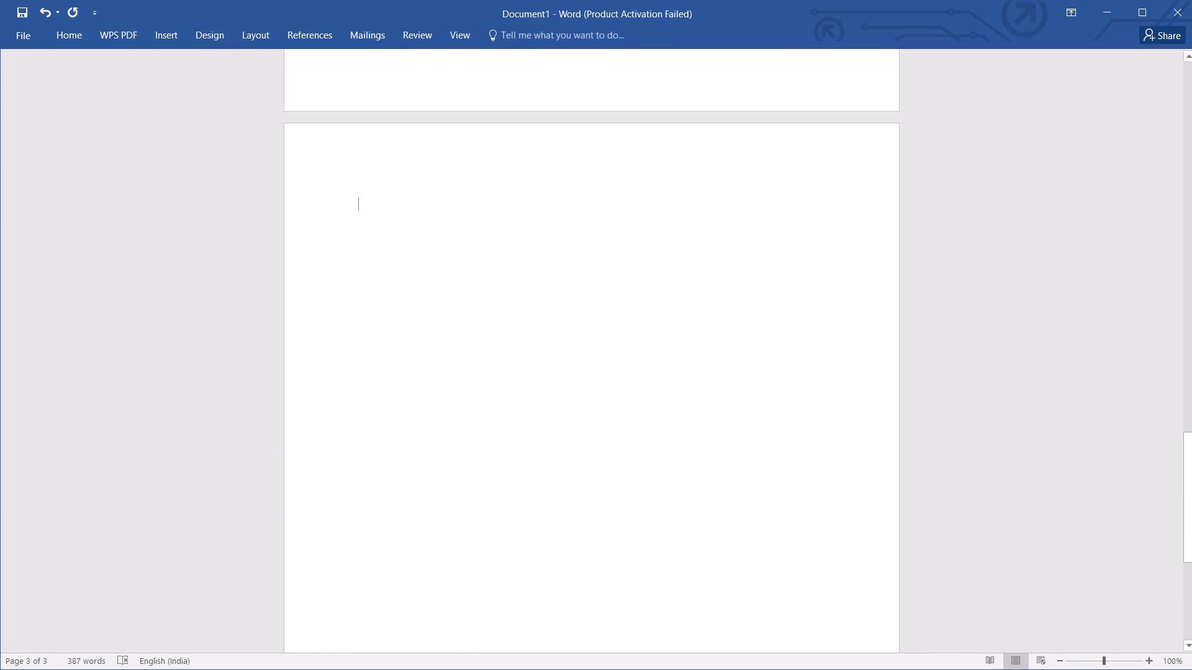
Switch to the open source thesis document and skim forward from the Chapter 1 introduction through the following chapters.
key("alt+Tab")
key("alt+Tab")
scroll(555, 511, "down", 3)
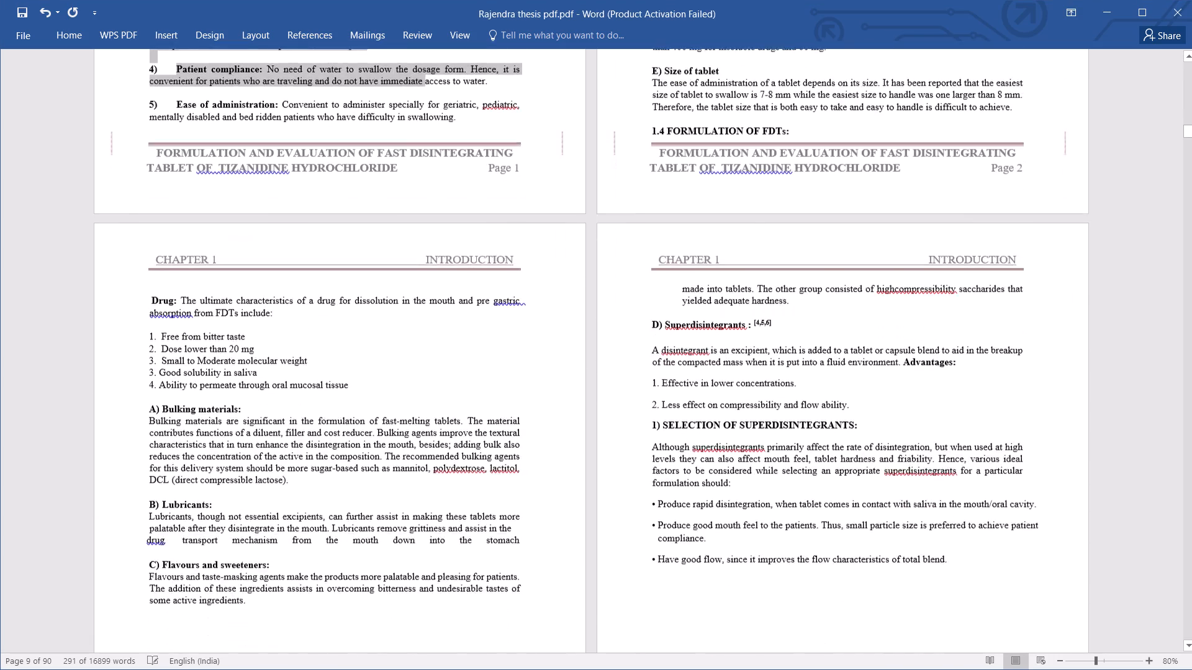
scroll(555, 511, "down", 9)
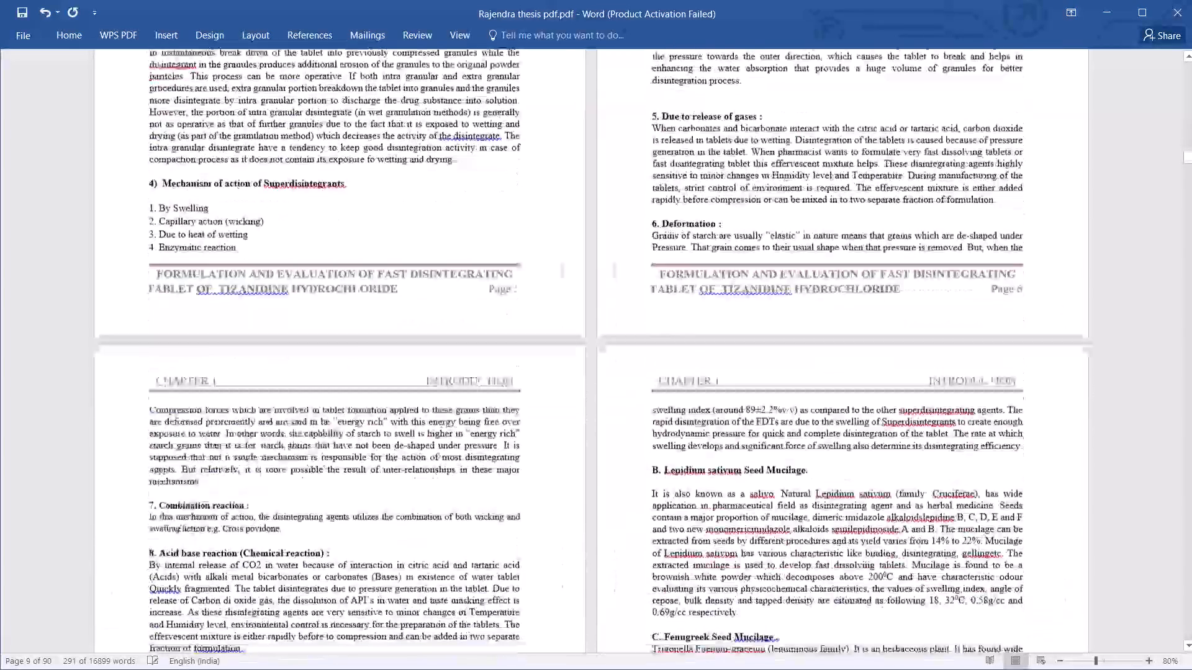
scroll(555, 511, "down", 9)
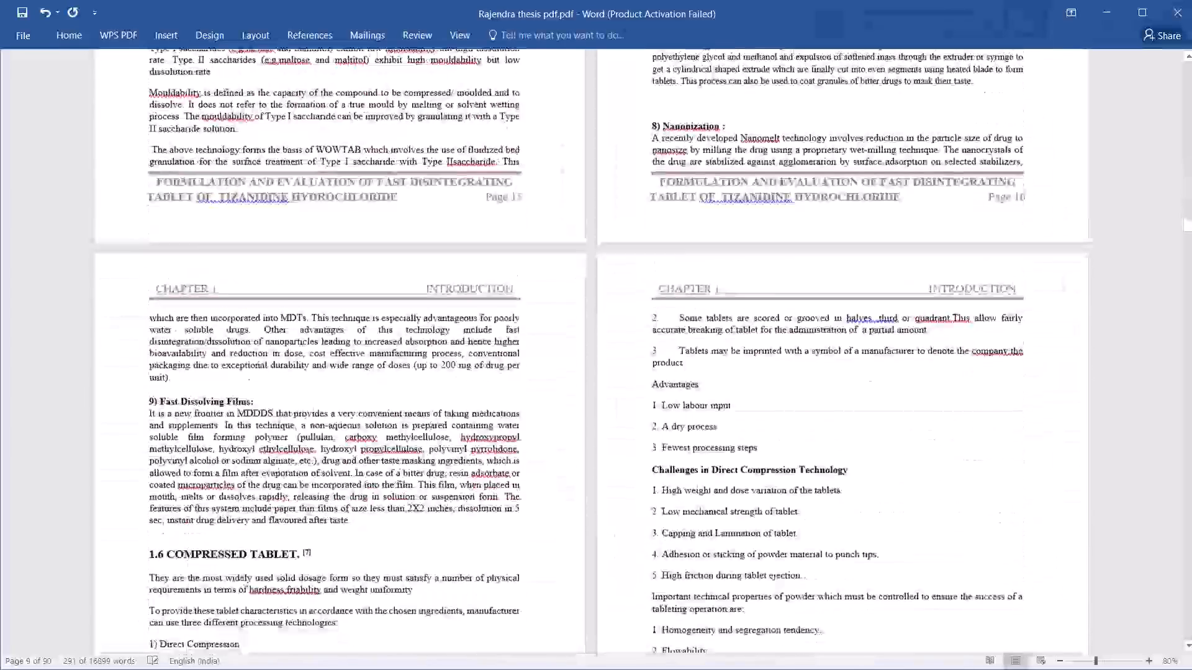
scroll(555, 511, "down", 8)
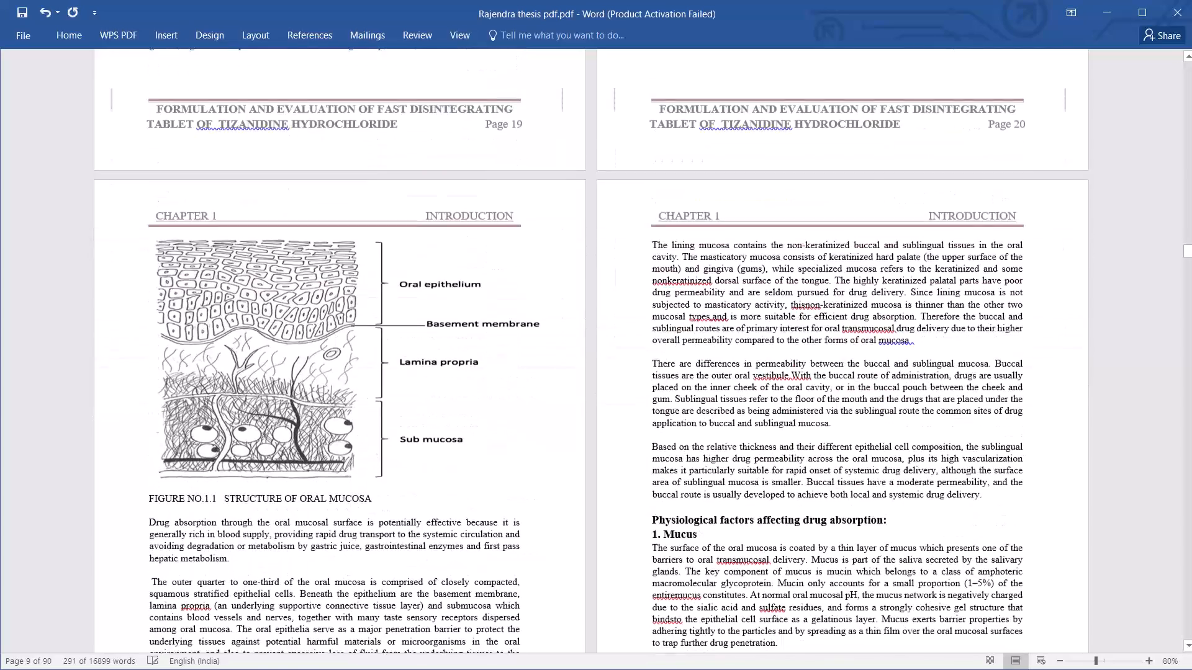
scroll(555, 511, "down", 15)
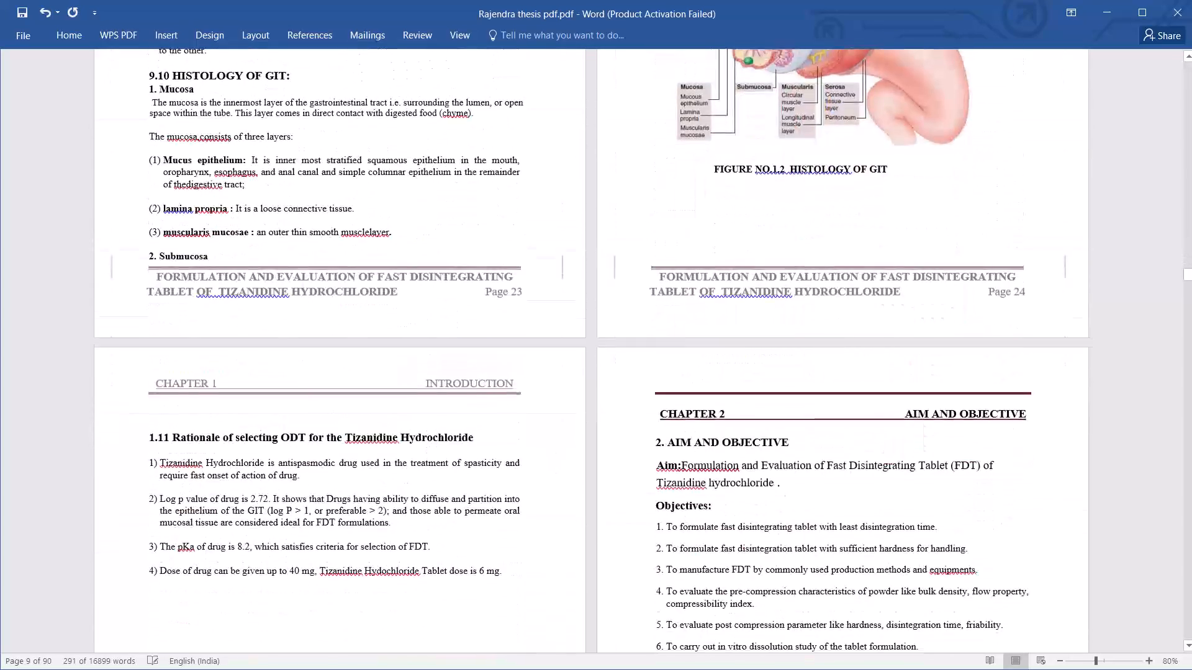
scroll(555, 511, "down", 10)
Examine the Chapter 5 Drug Profile pages on Tizanidine Hydrochloride, including the structural formula, chemical details and Table No. 5.1.
scroll(555, 511, "up", 3)
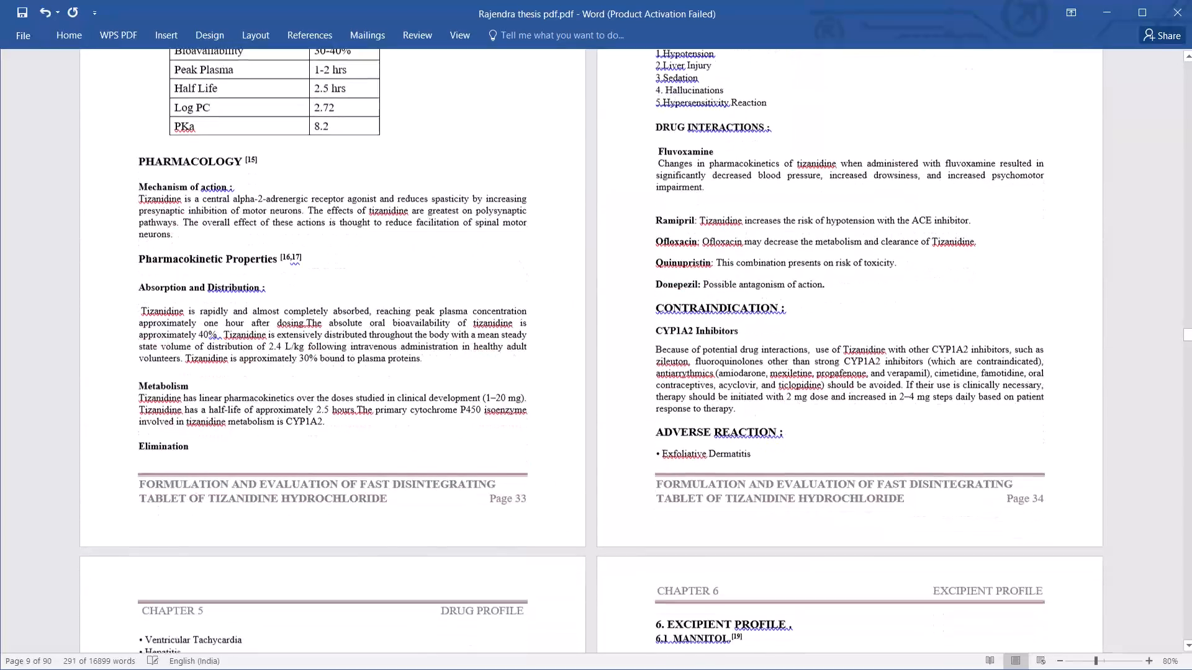
scroll(555, 511, "up", 6)
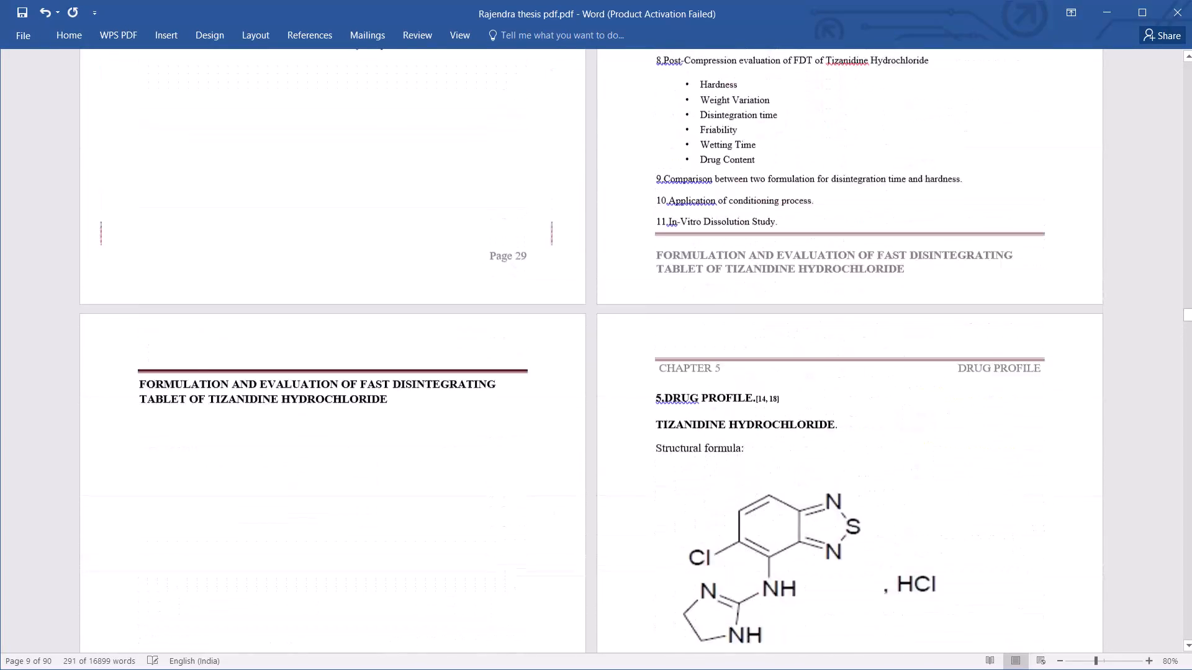
scroll(555, 511, "down", 2)
scroll(555, 511, "up", 1)
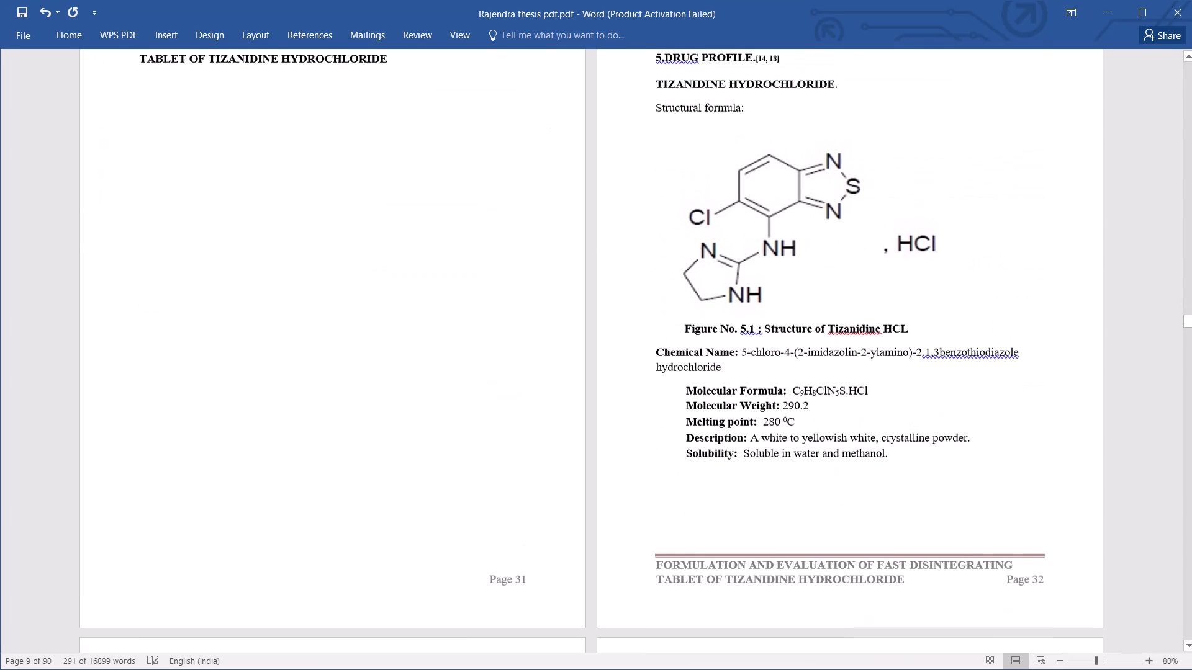
scroll(555, 511, "up", 2)
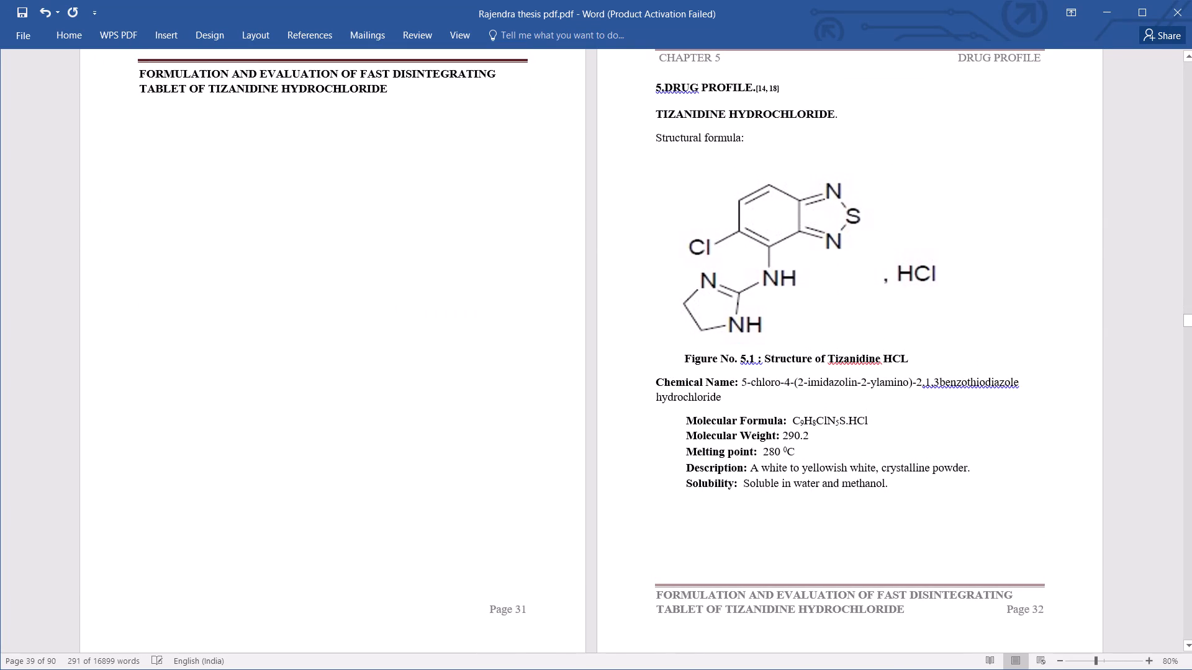
scroll(555, 511, "up", 1)
scroll(689, 521, "down", 3)
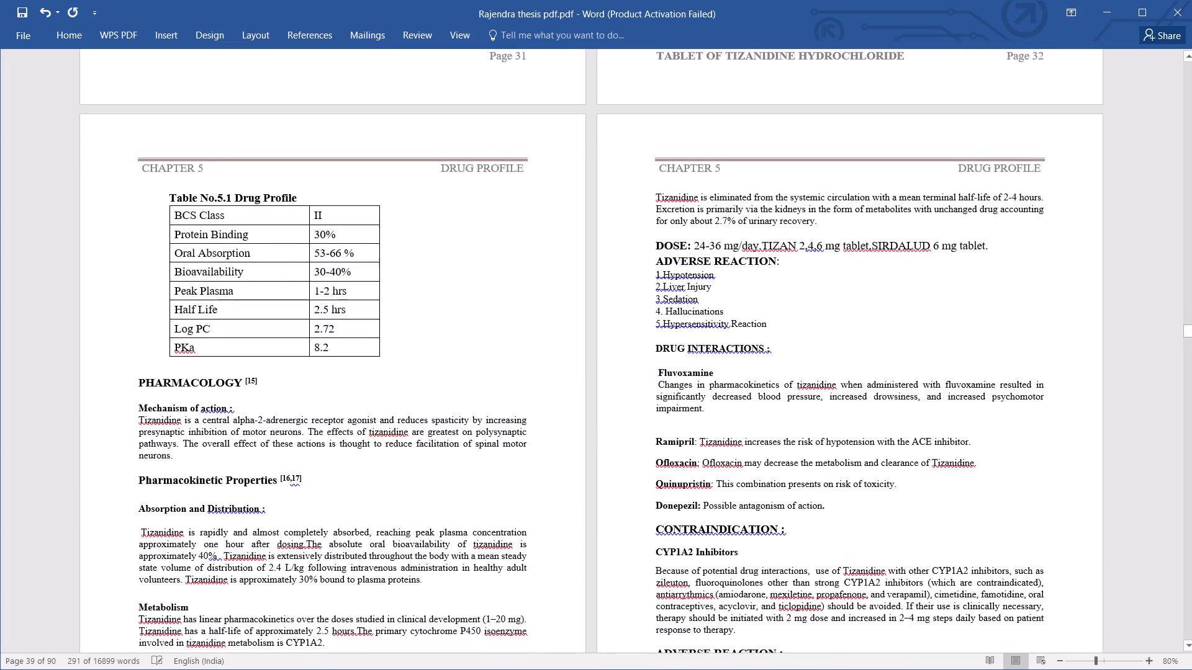
scroll(689, 521, "down", 3)
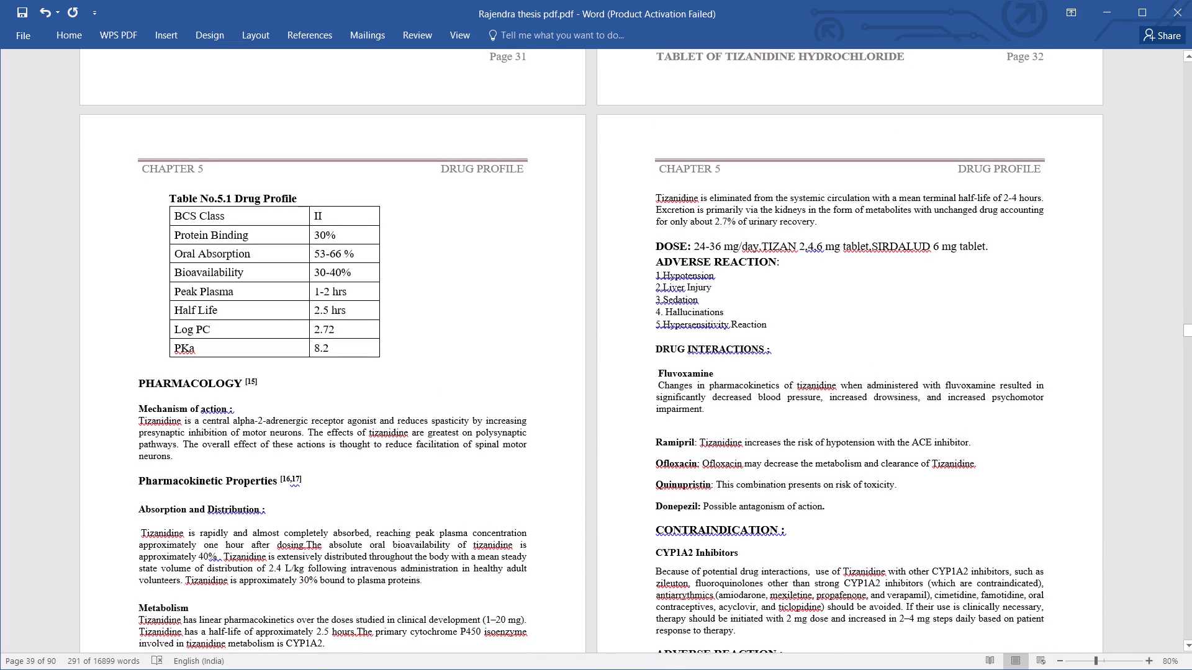
scroll(689, 521, "down", 2)
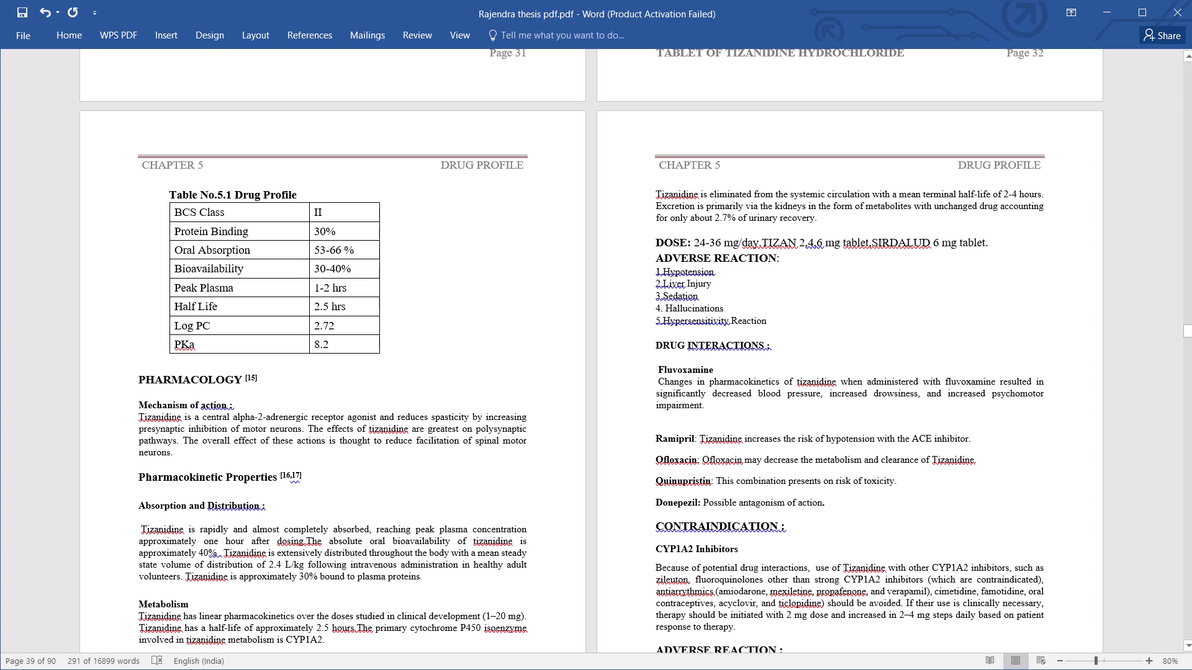
scroll(164, 473, "up", 3)
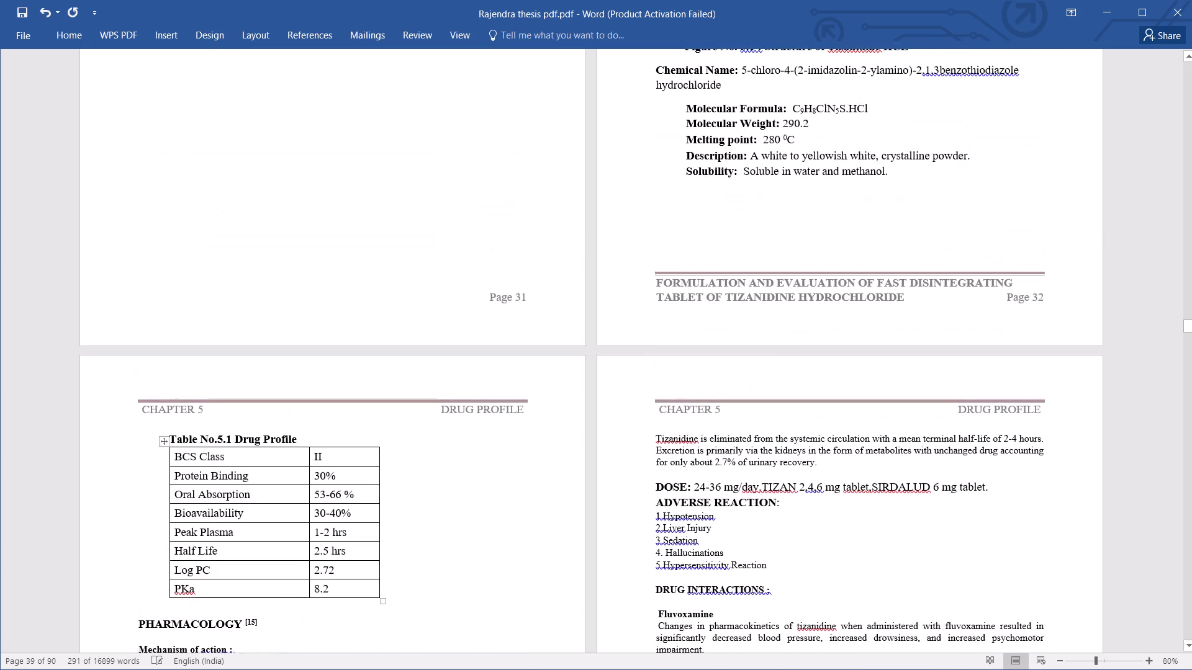
scroll(324, 456, "up", 3)
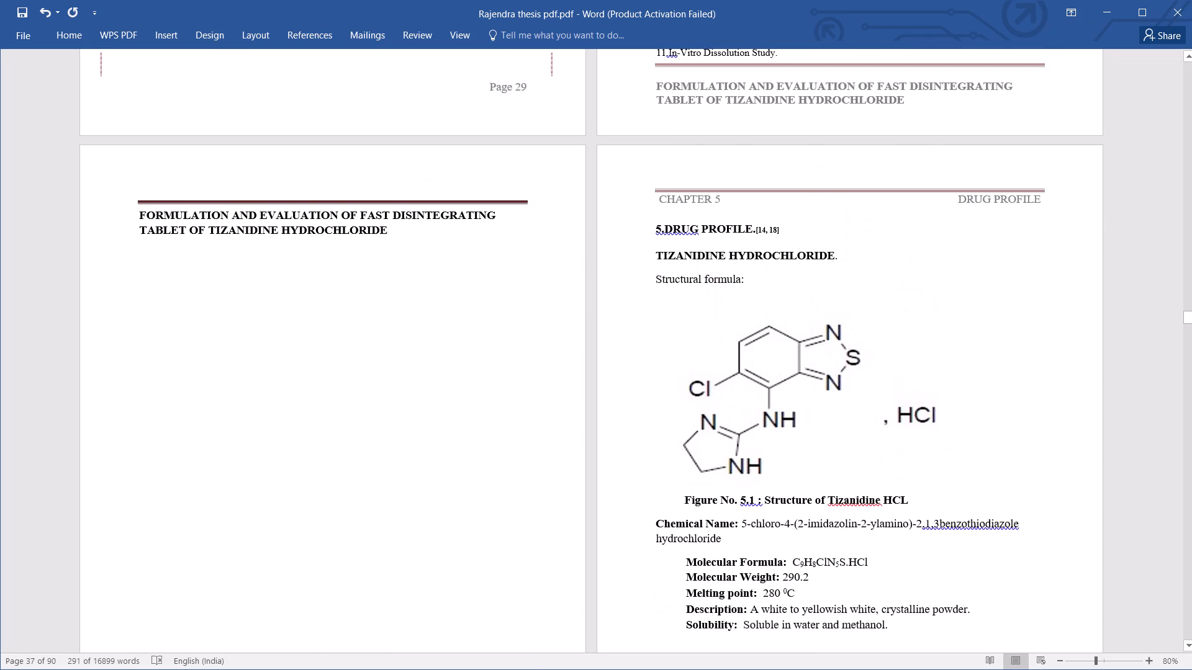
scroll(728, 239, "down", 1)
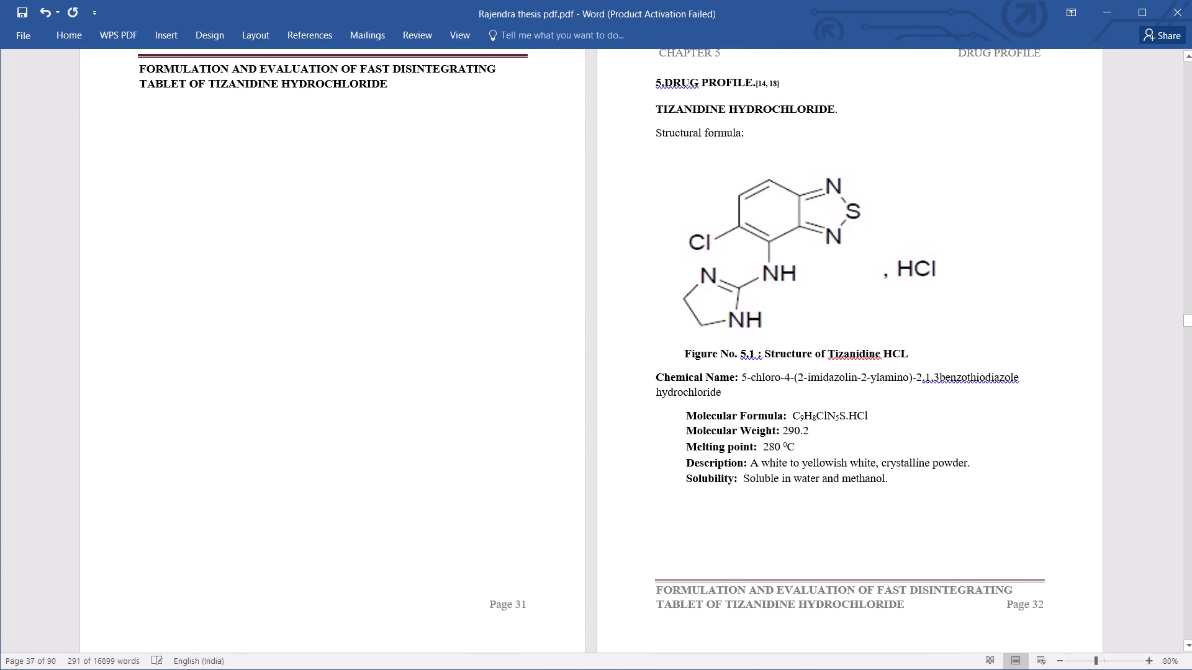
scroll(777, 325, "down", 1)
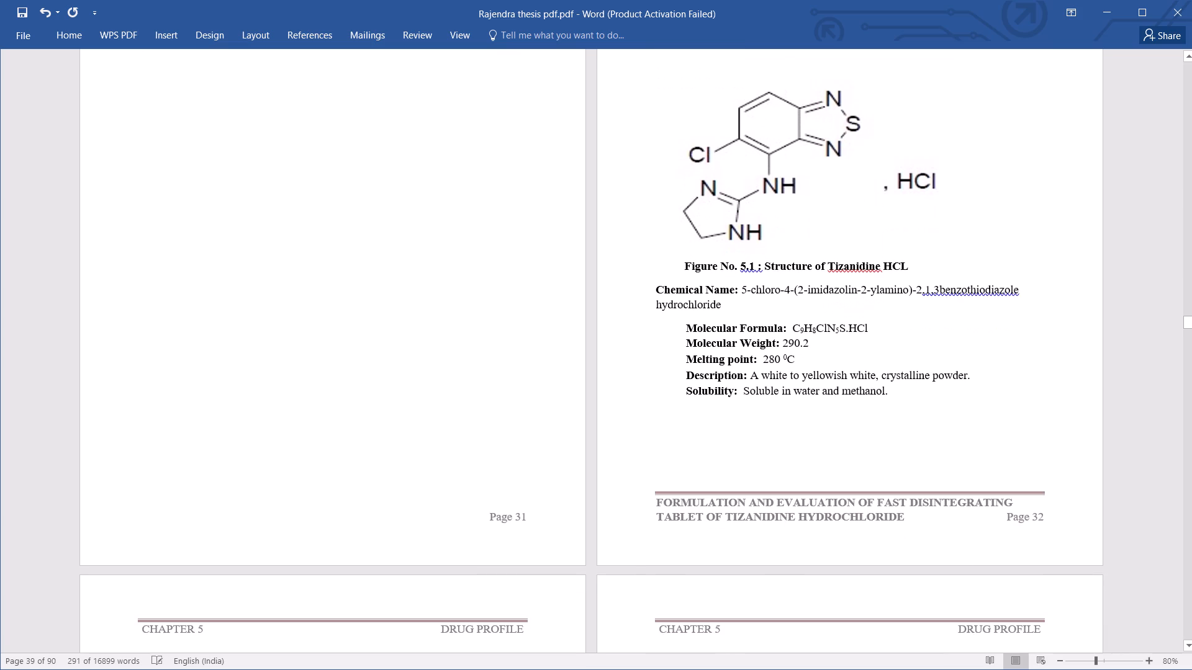
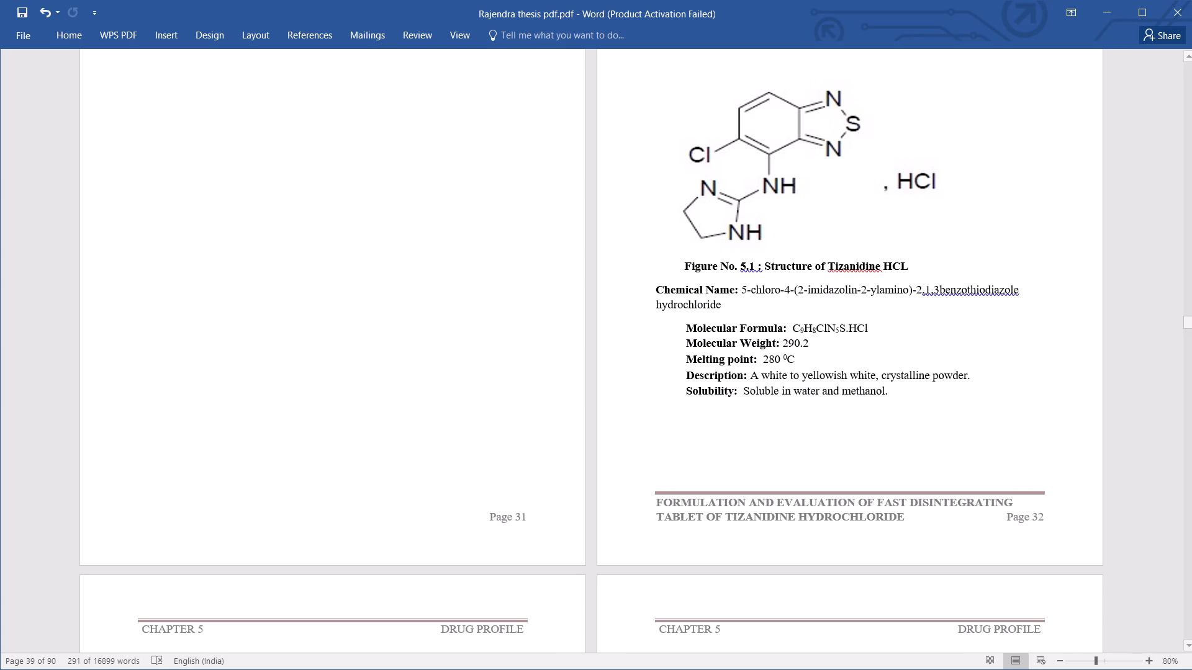
Look back through the thesis's Literature Review and Plan of Work chapters, and examine Table No.5.1 and the pharmacology text in Drug Profile.
scroll(573, 293, "up", 2)
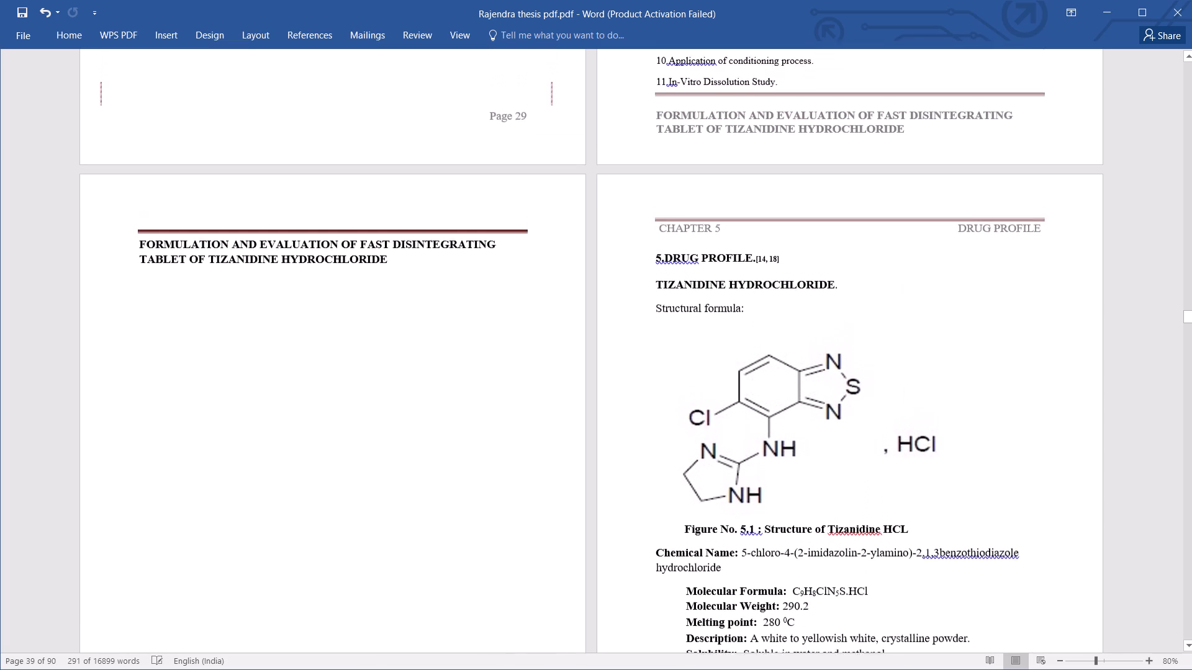
scroll(573, 293, "up", 2)
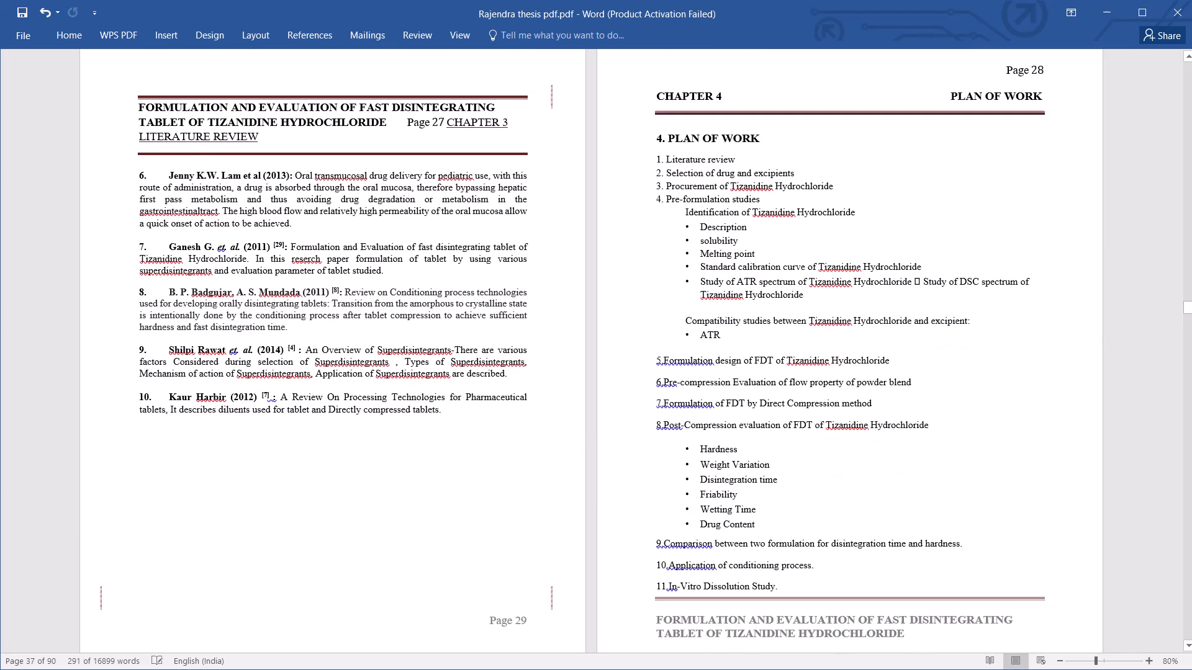
scroll(573, 293, "up", 1)
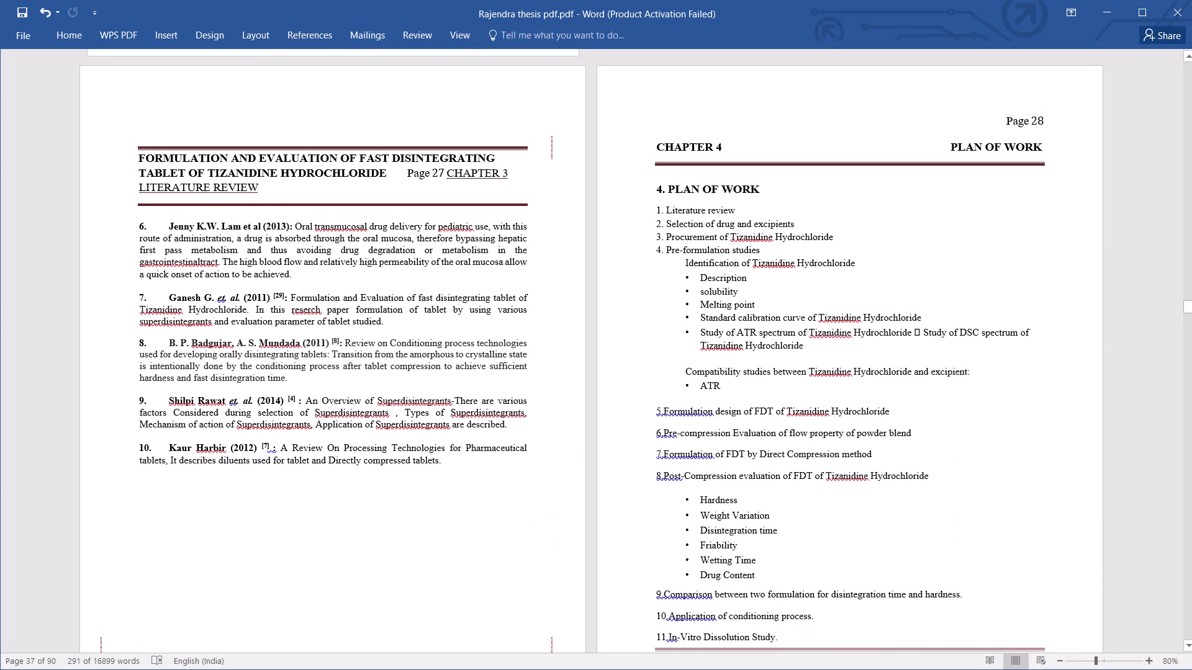
scroll(573, 293, "up", 2)
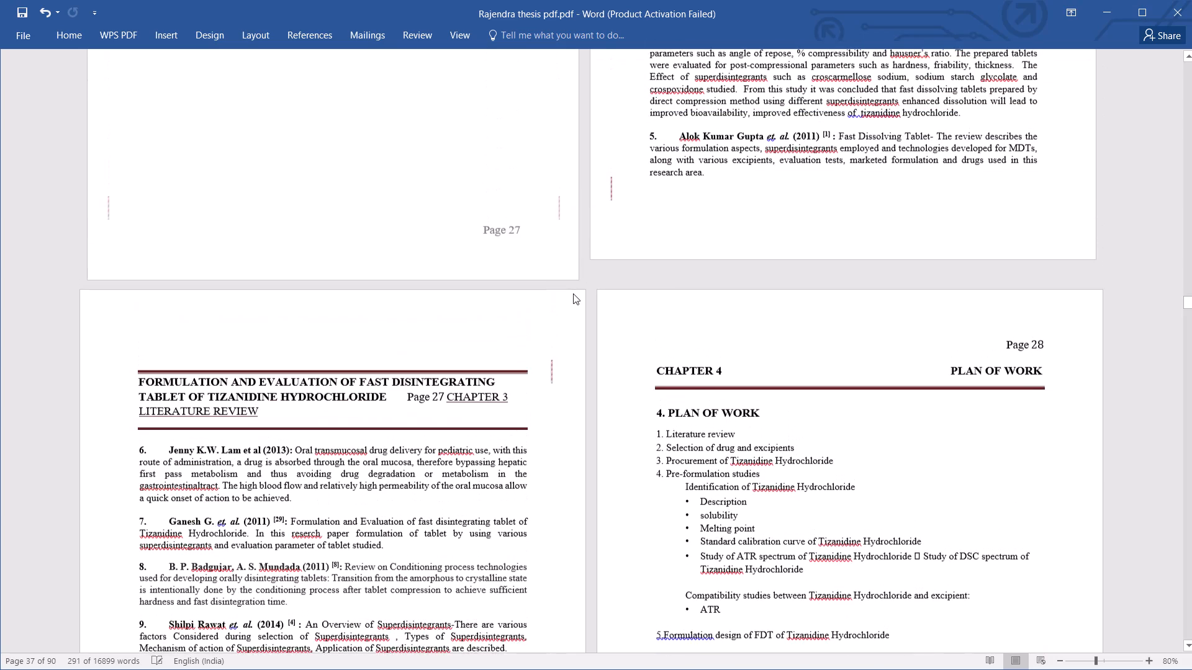
scroll(573, 293, "up", 5)
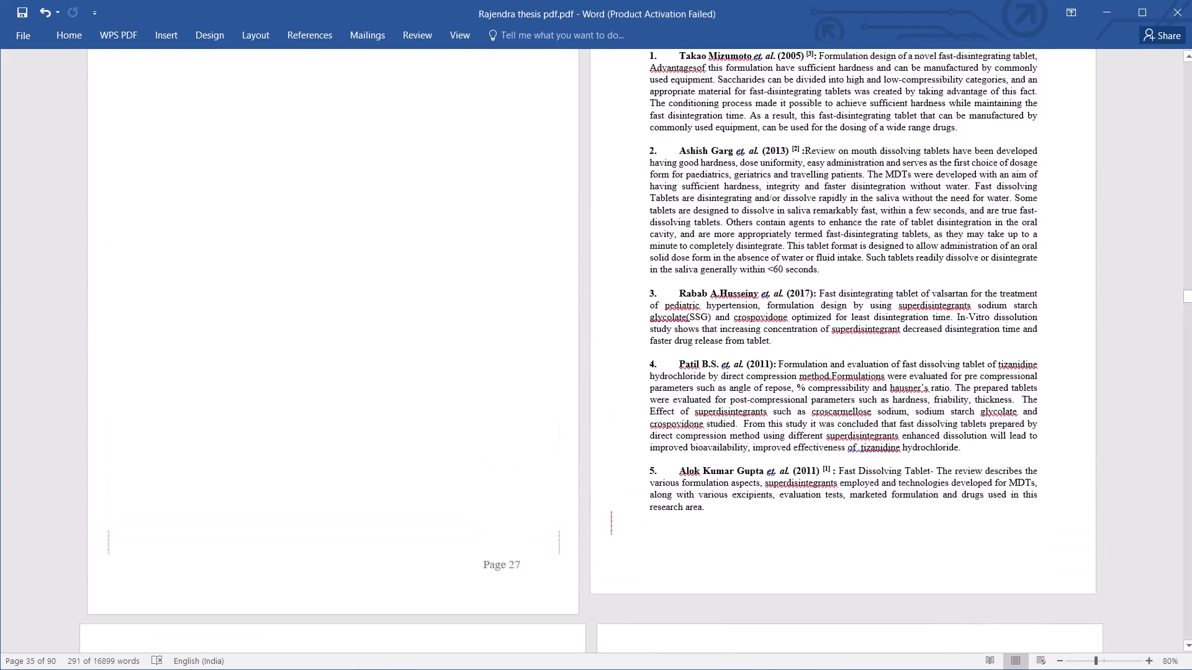
scroll(573, 293, "down", 1)
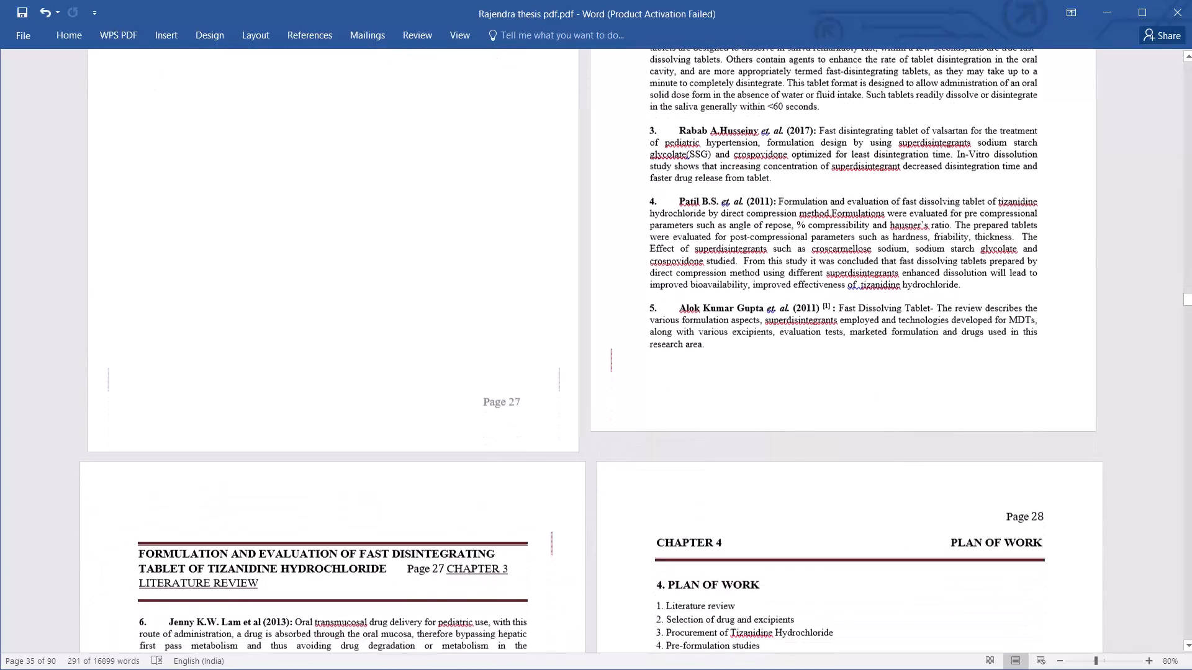
scroll(573, 293, "down", 1)
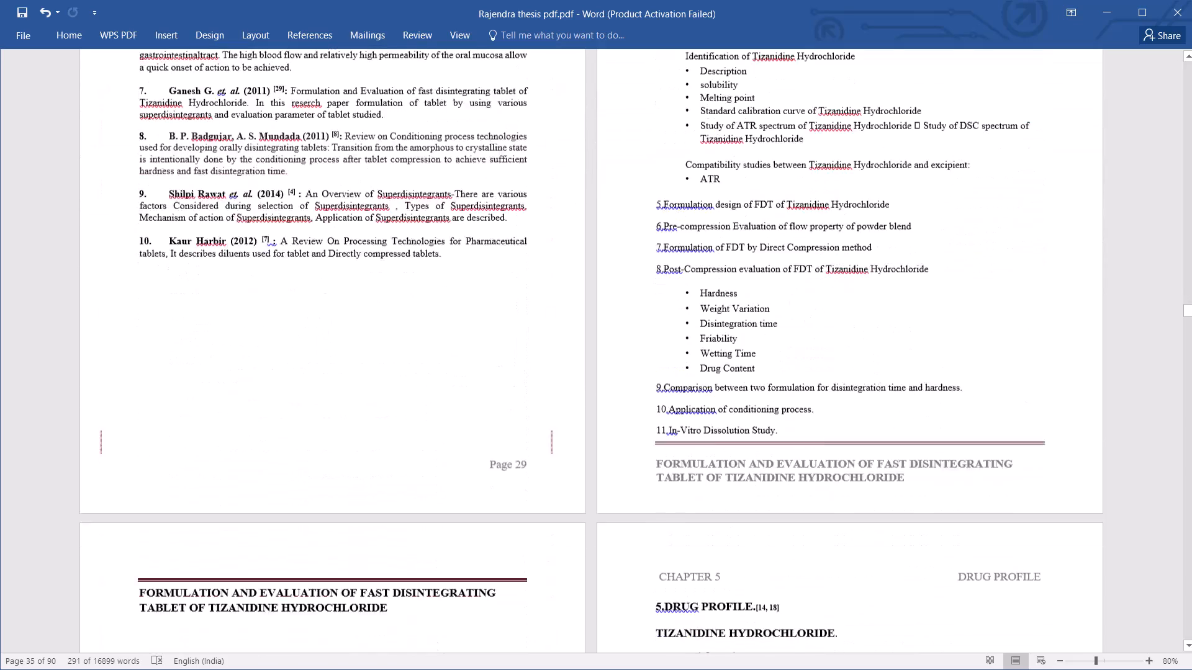
scroll(573, 293, "down", 1)
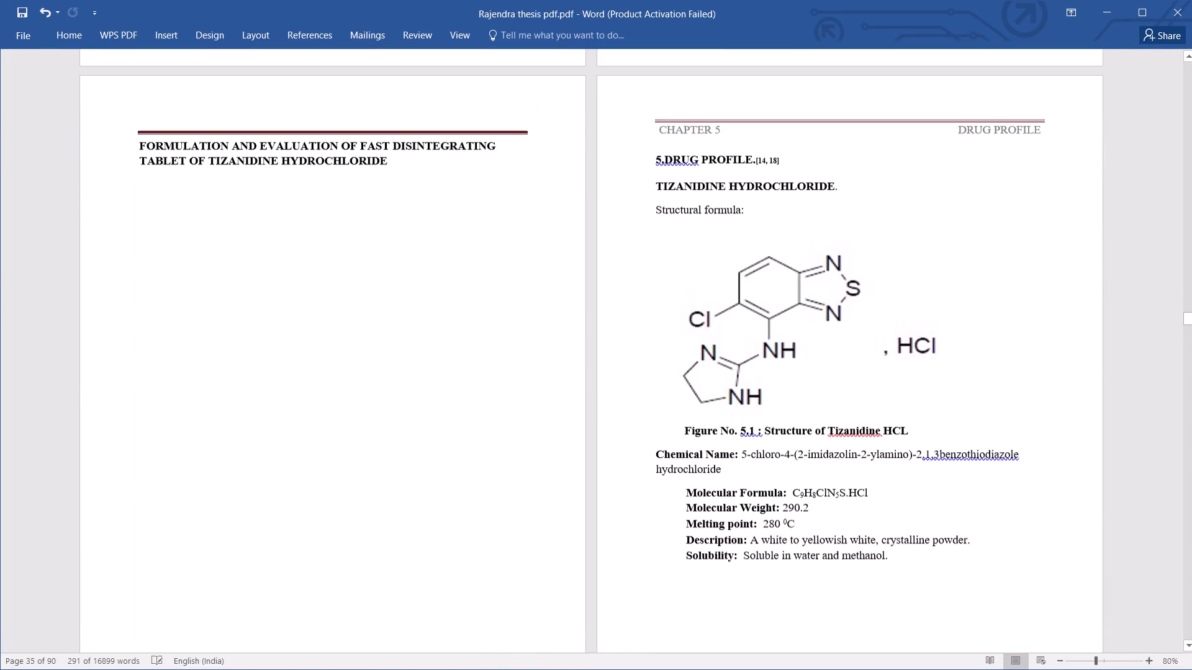
scroll(573, 293, "down", 1)
scroll(573, 293, "left", 1)
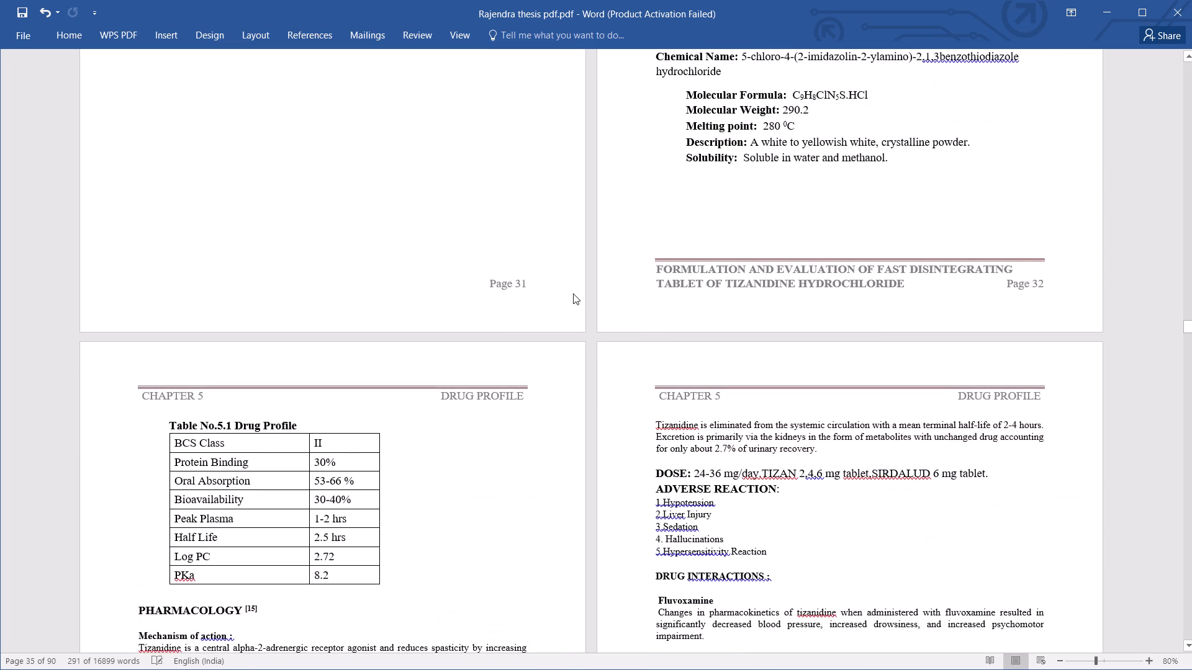
scroll(573, 293, "left", 1)
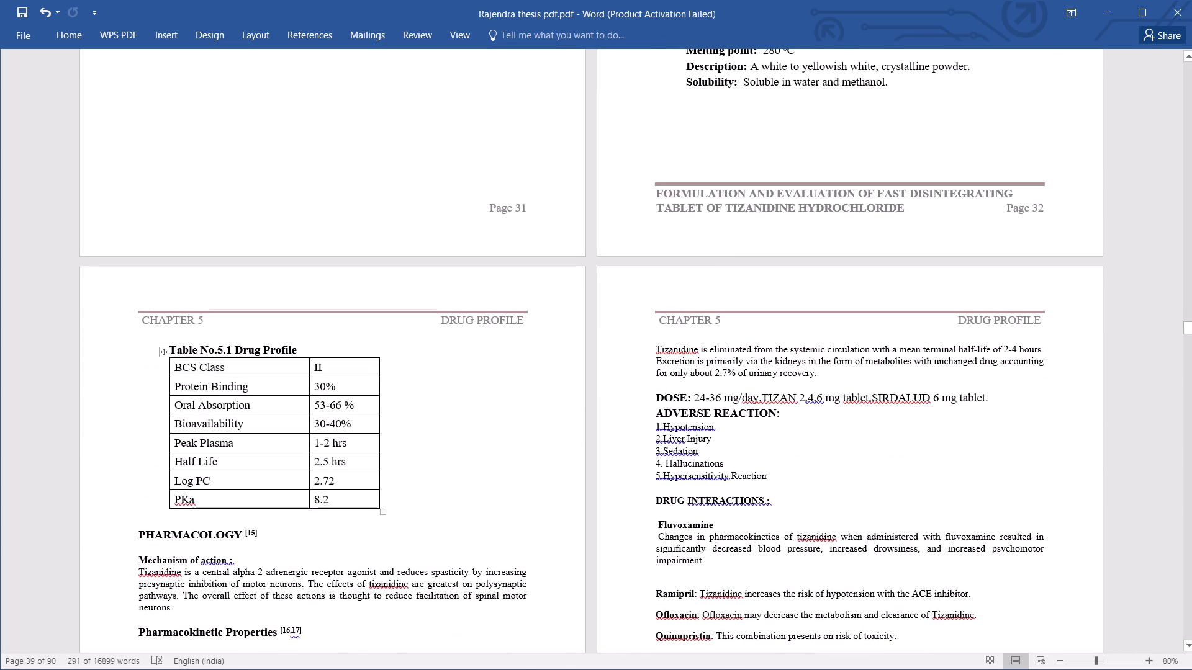
scroll(389, 515, "down", 1)
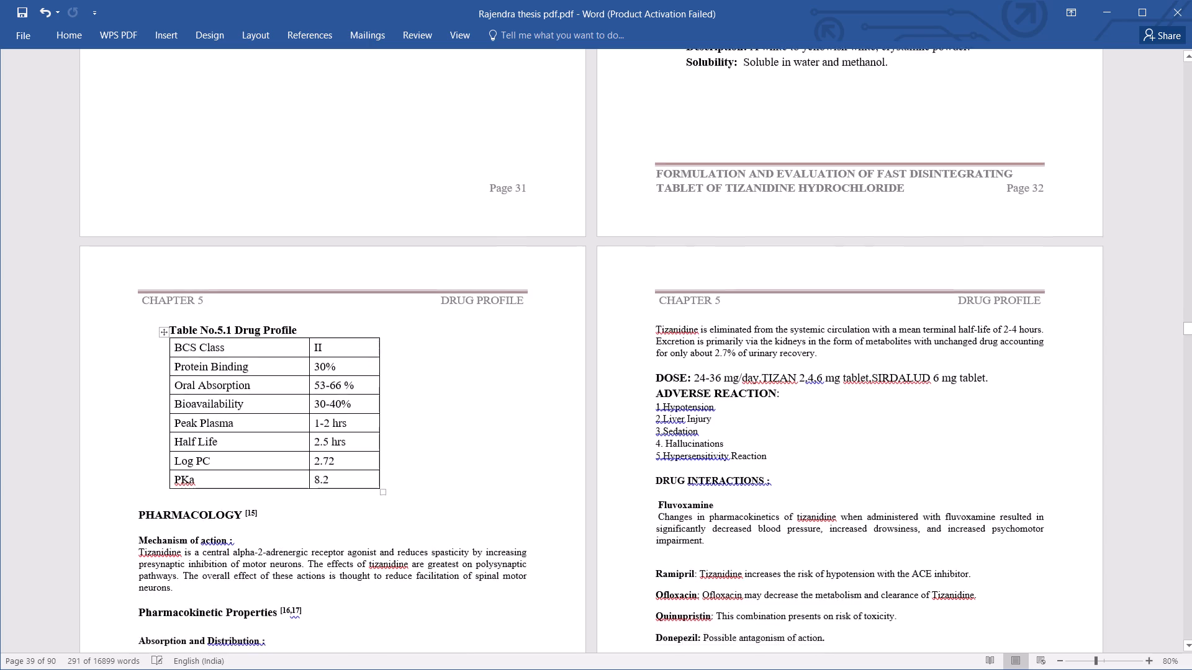
scroll(389, 515, "down", 1)
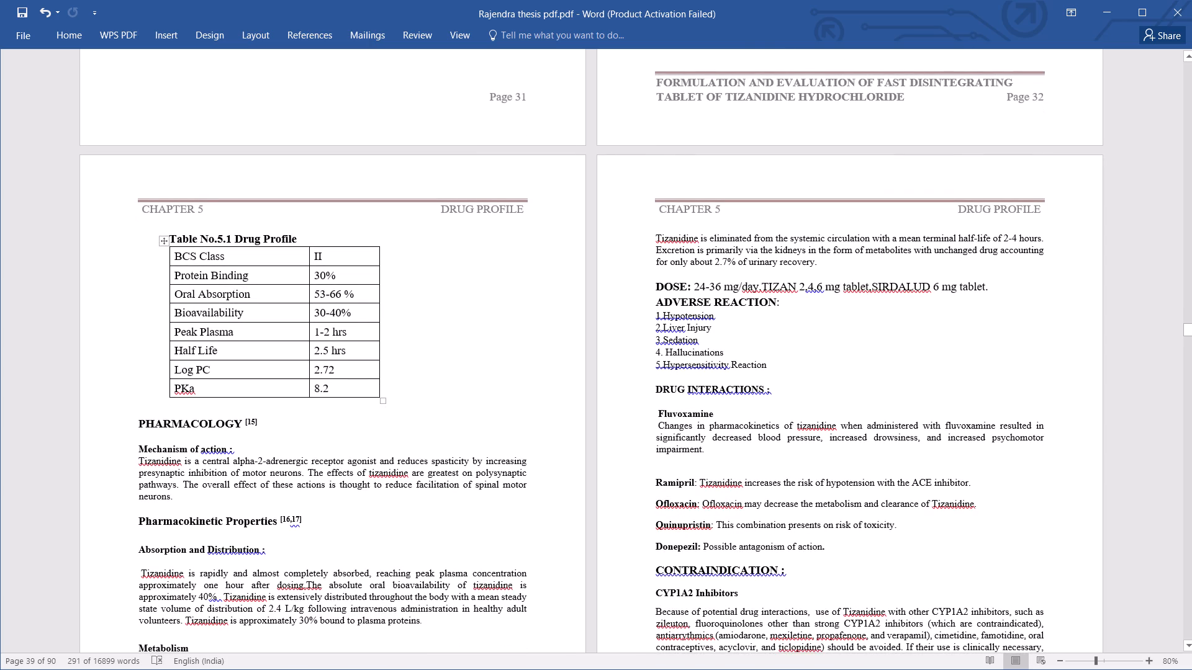
scroll(389, 515, "down", 1)
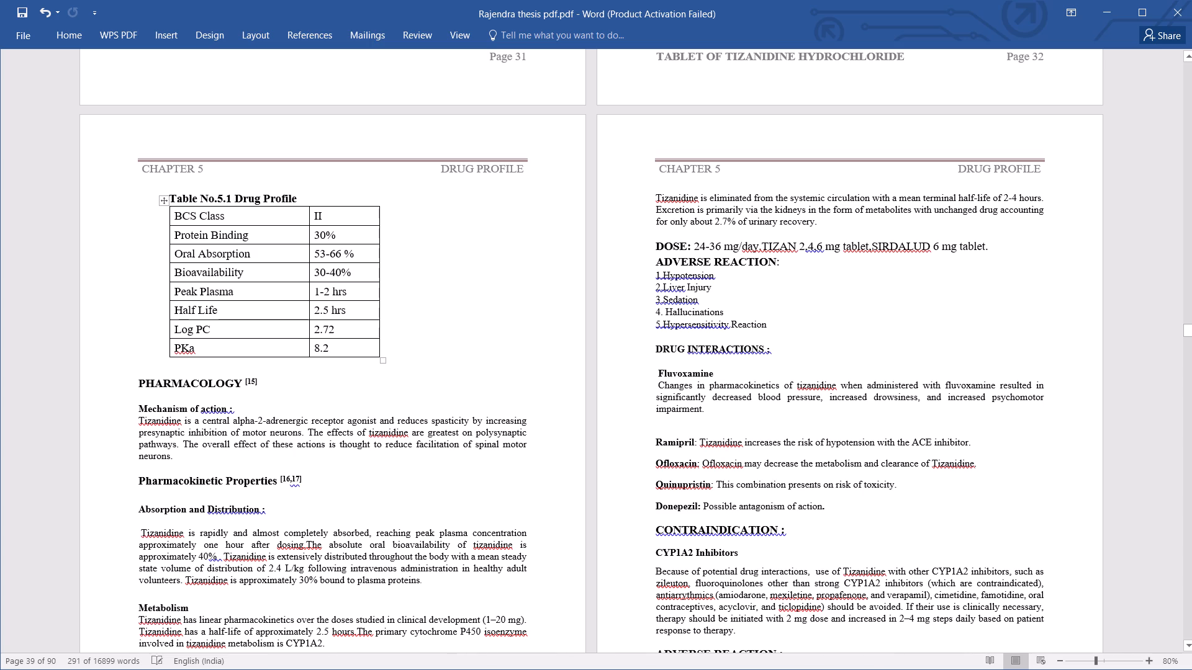
Copy the thesis's drug profile content from the "5.DRUG PROFILE" heading through Table No.5.1 and paste it on Document1's third page.
left_click_drag(382, 370, 250, 264)
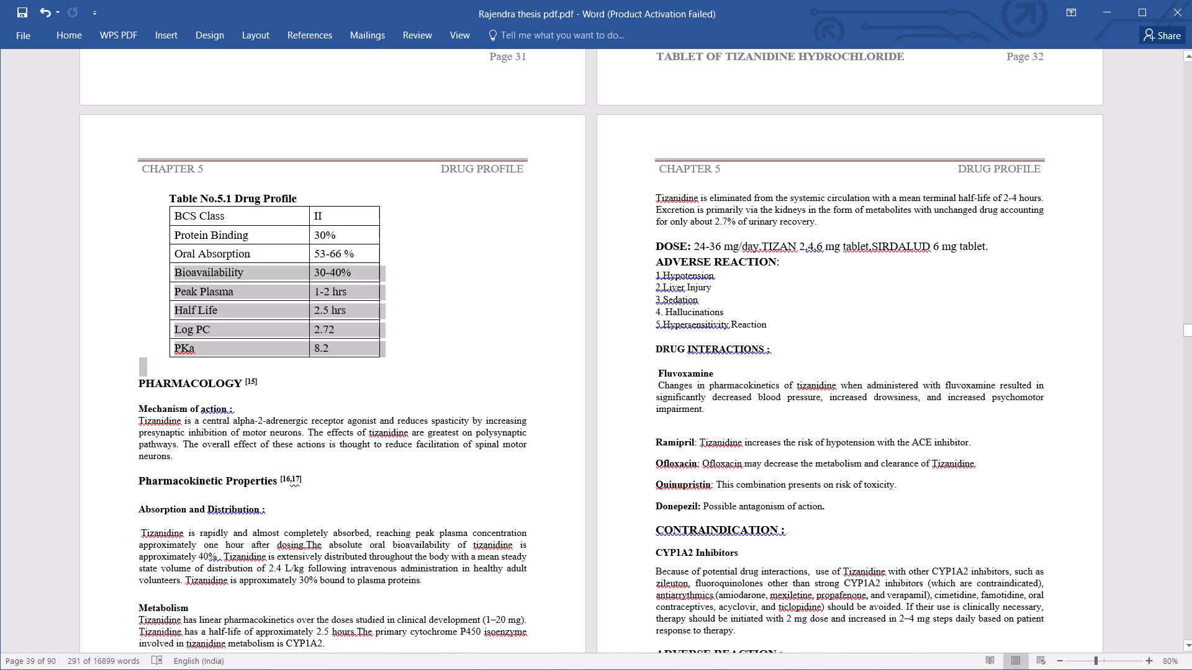
left_click_drag(250, 264, 446, 29)
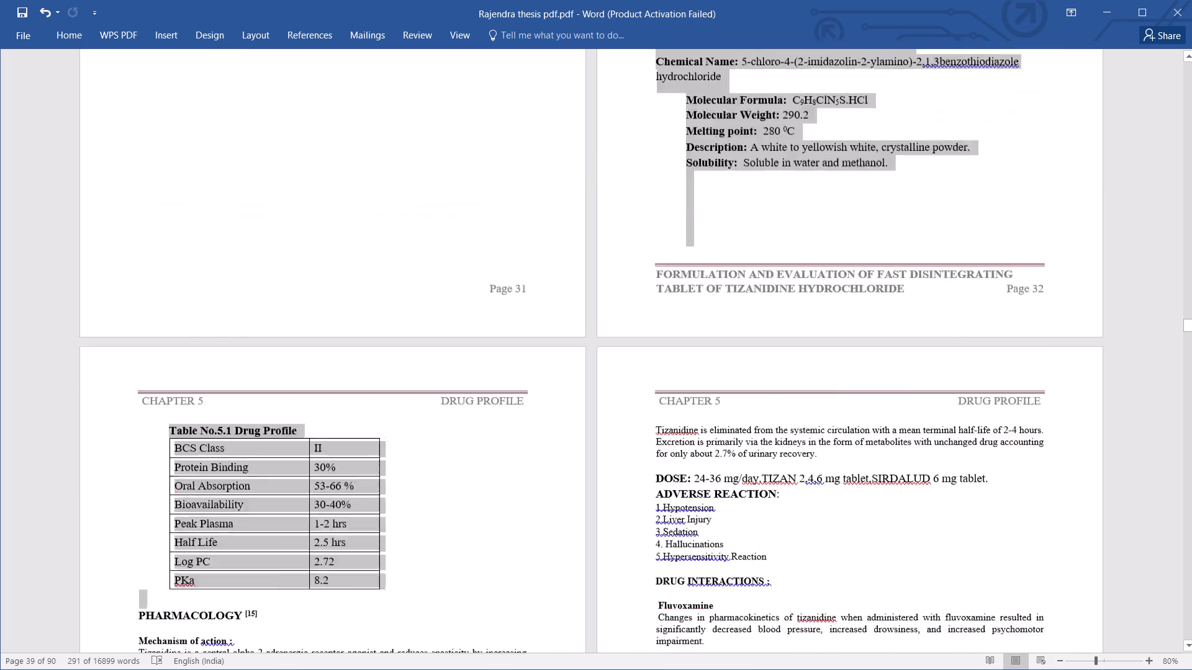
left_click_drag(446, 29, 614, 0)
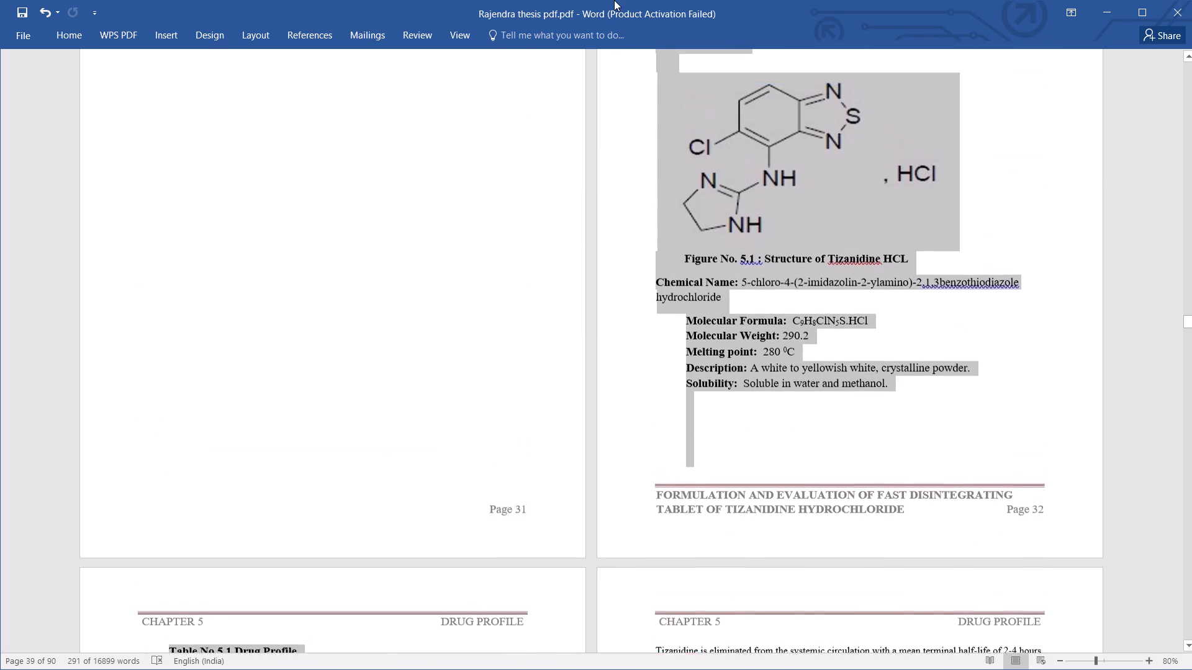
left_click_drag(614, 0, 616, 436)
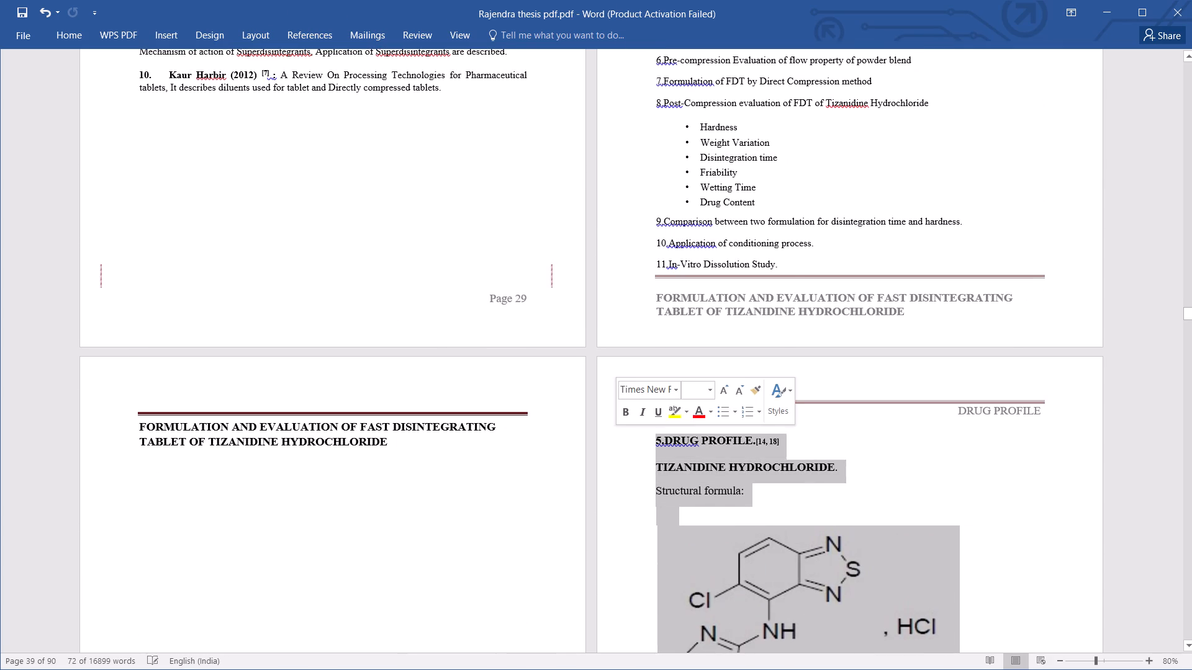
key("ctrl+c")
key("alt+Tab")
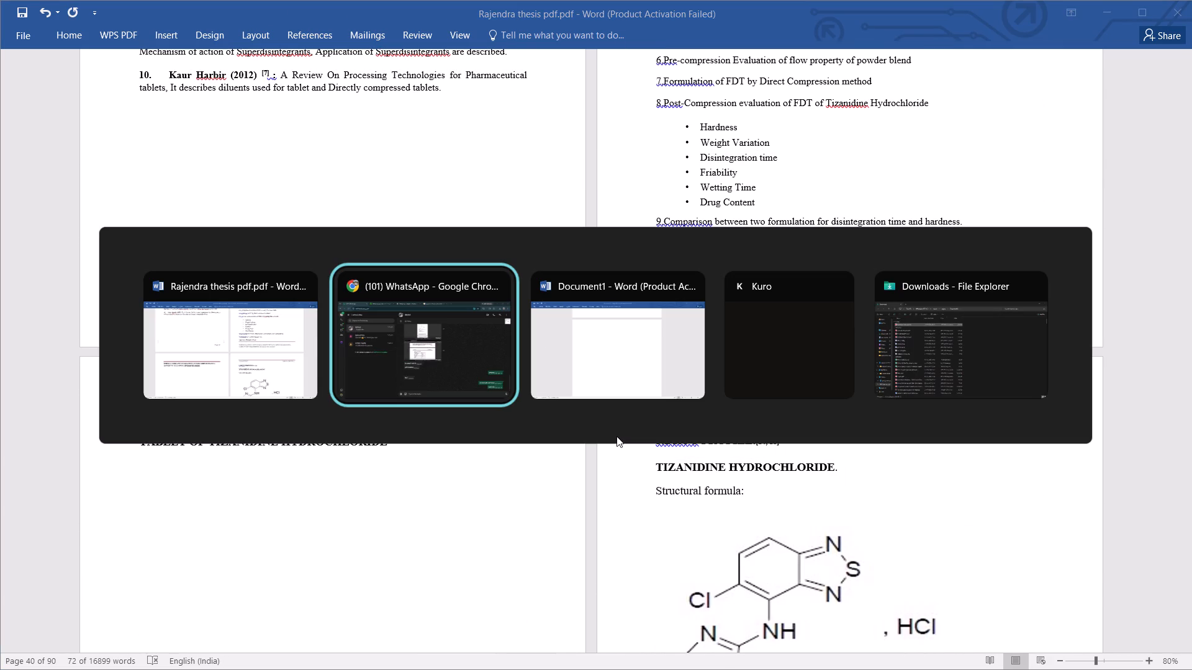
key("alt+Tab")
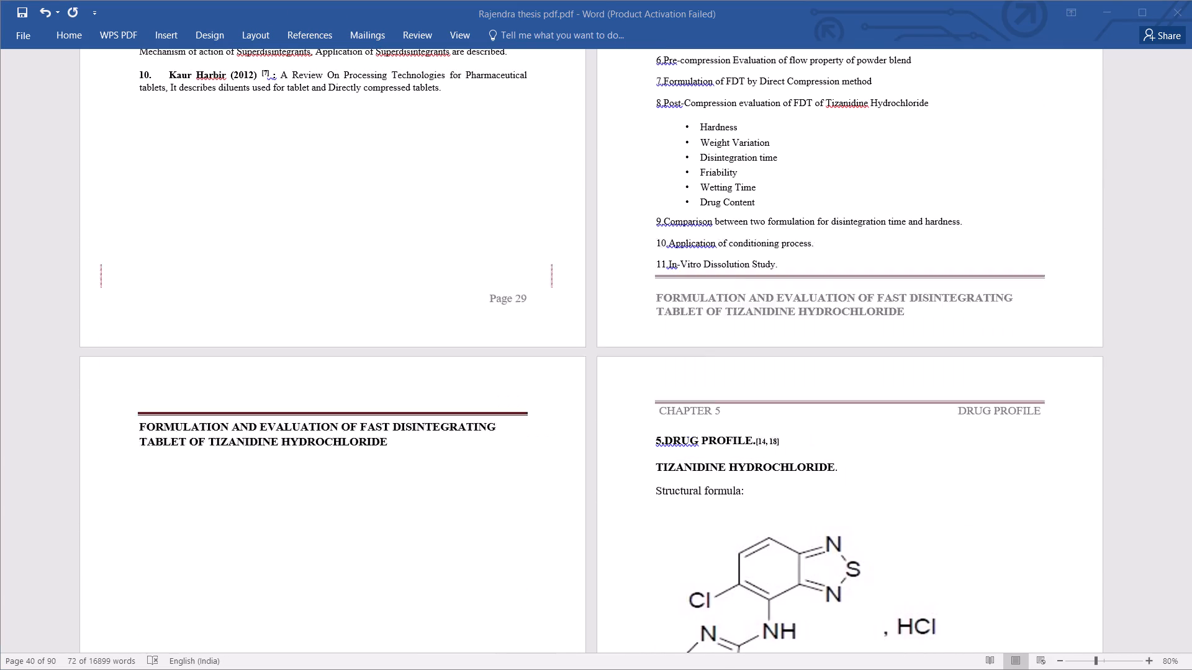
key("ctrl+v")
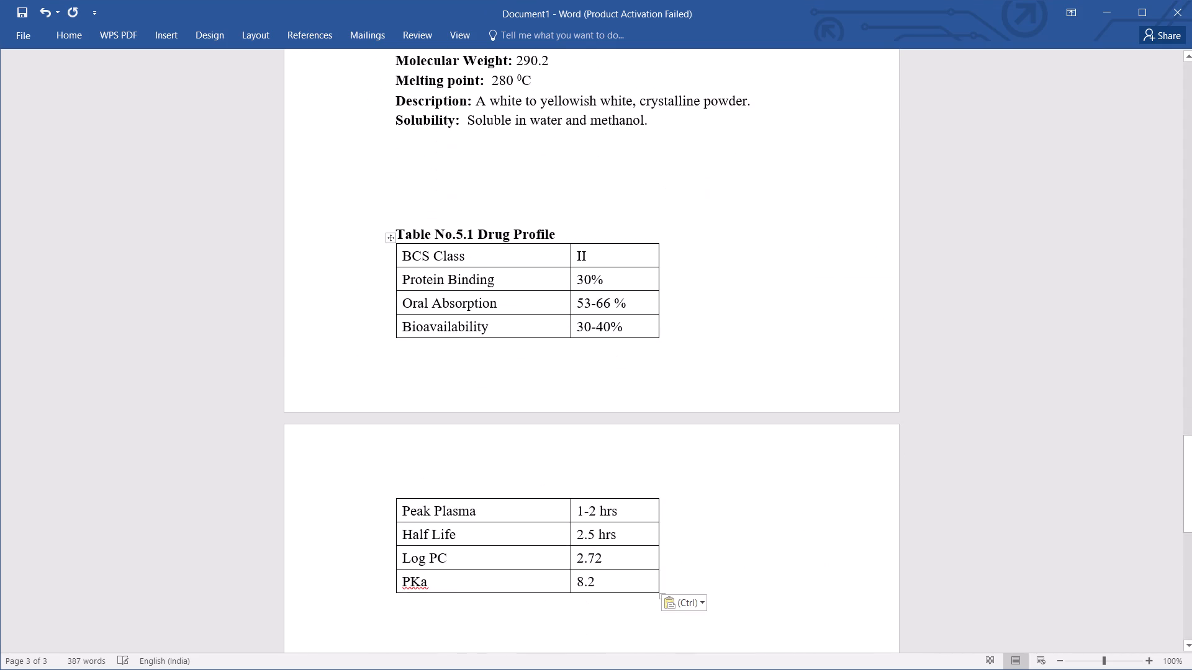
Adjust the blank lines above the pasted "5.DRUG PROFILE" heading so it starts at the top of the third page.
scroll(582, 329, "up", 4)
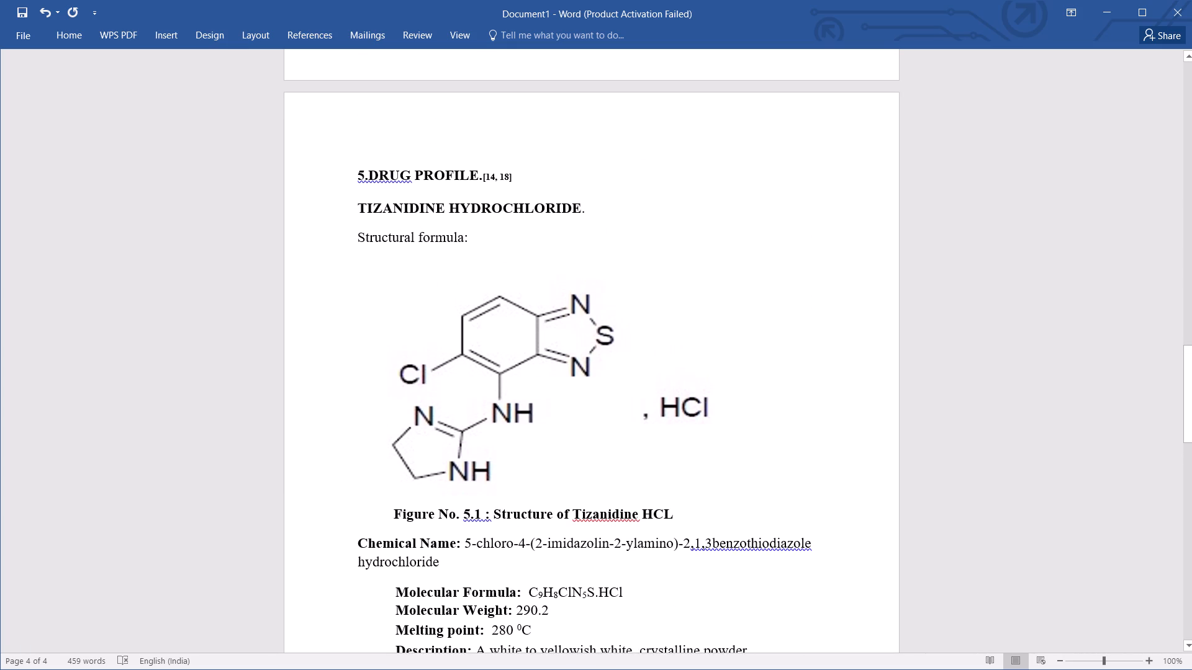
left_click(389, 155)
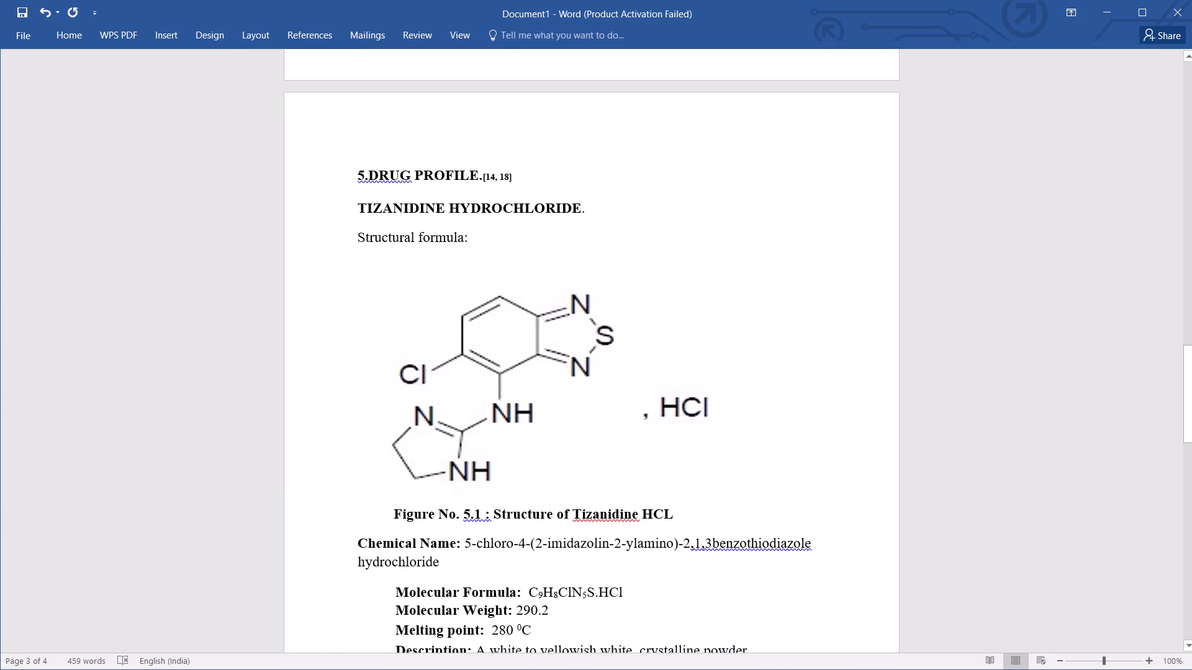
left_click(359, 171)
key("BackSpace")
key("BackSpace")
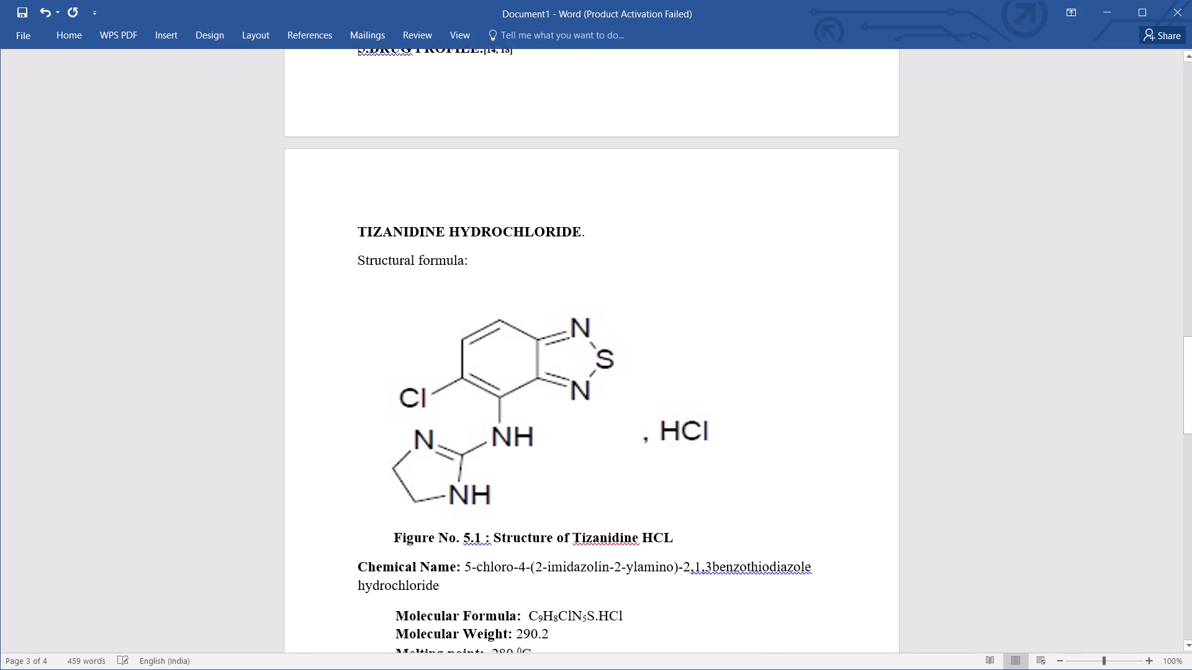
key("Return")
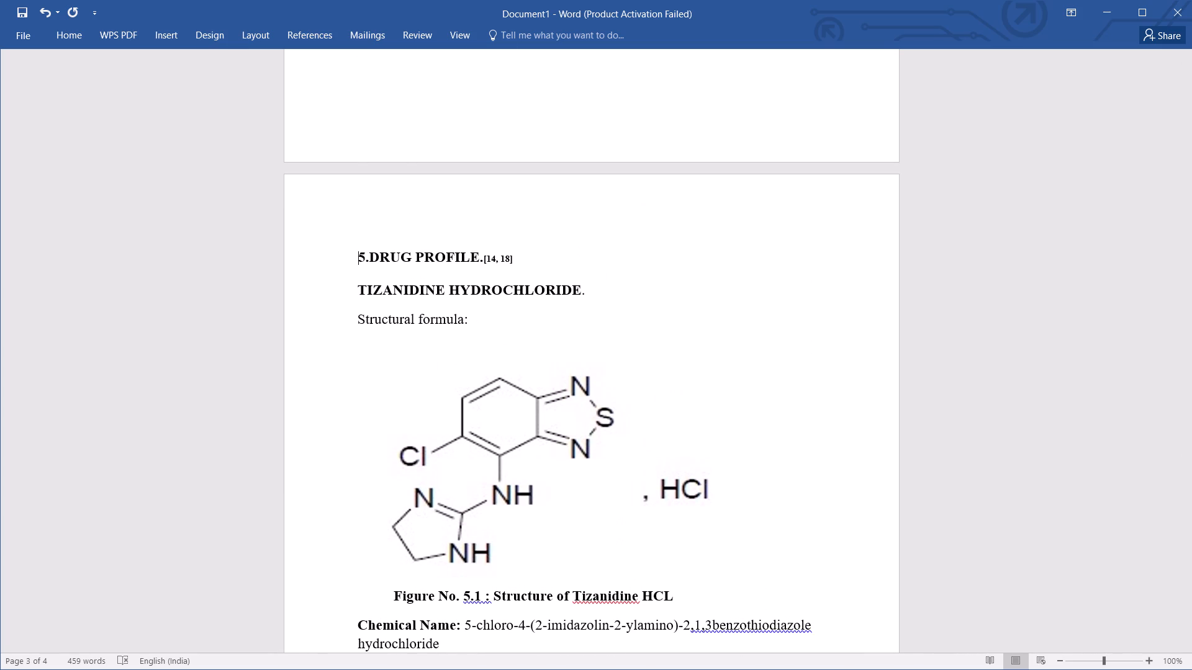
Reduce the height and width of the Tizanidine HCL structure picture slightly, keeping it above its Figure No. 5.1 caption.
scroll(359, 171, "down", 1)
left_click(509, 279)
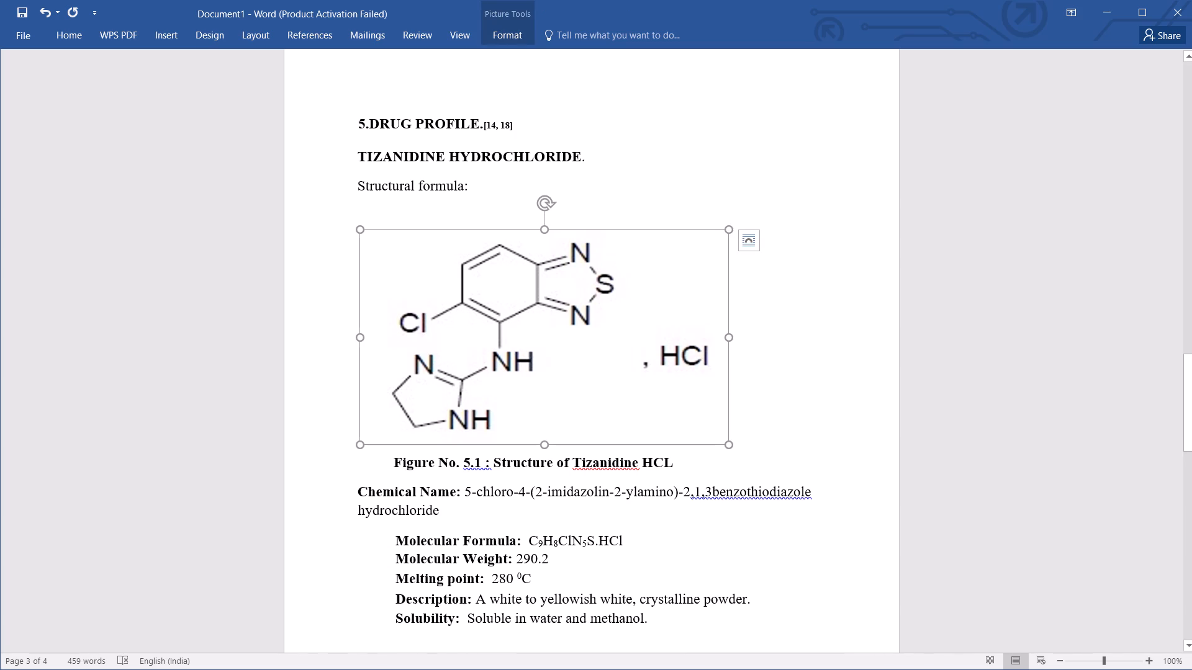
left_click_drag(546, 441, 545, 411)
left_click_drag(726, 319, 705, 318)
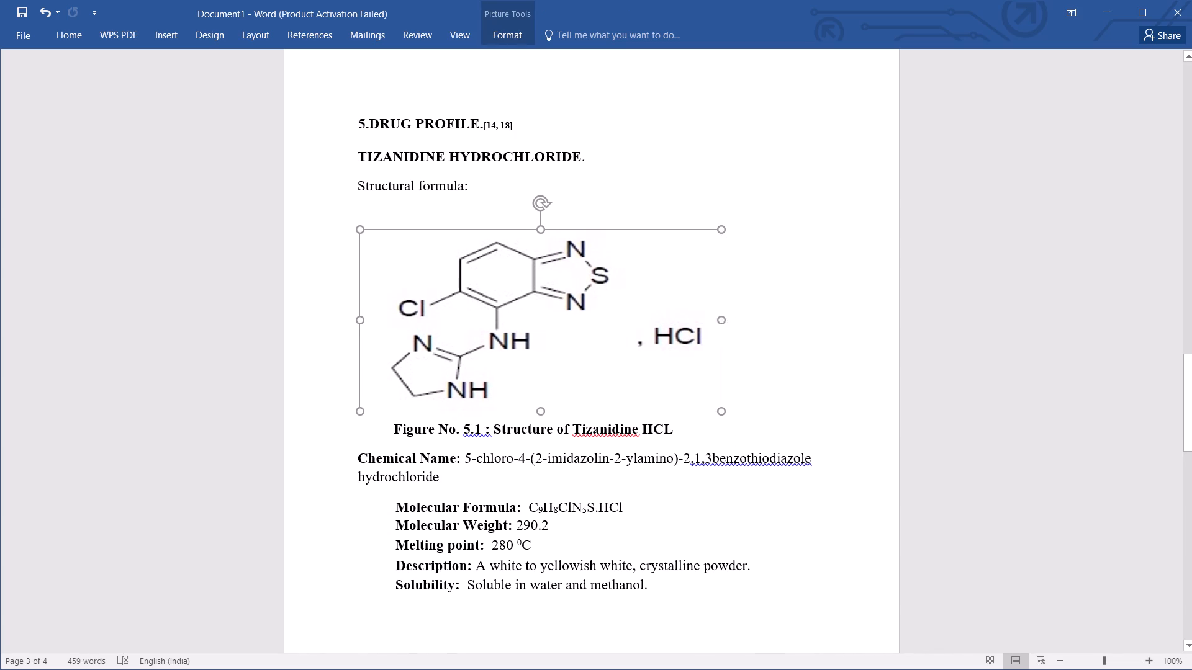
left_click_drag(705, 318, 674, 318)
Select the entire document and set its font to Times New Roman.
scroll(581, 295, "up", 1)
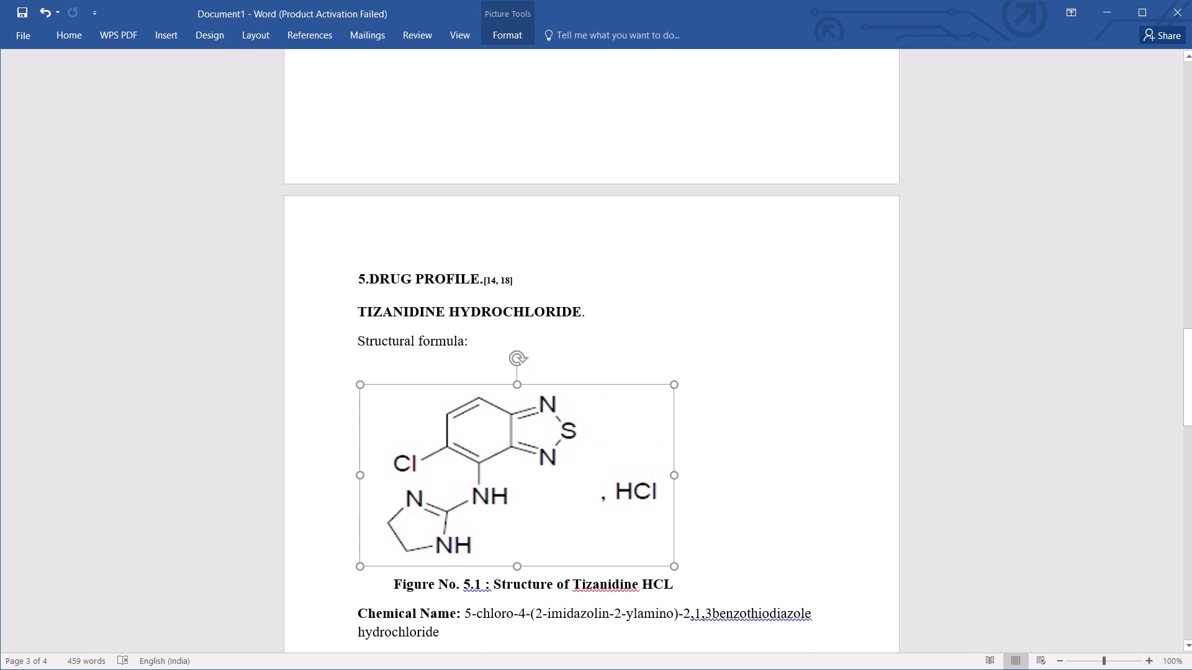
key("ctrl+a")
scroll(581, 295, "up", 9)
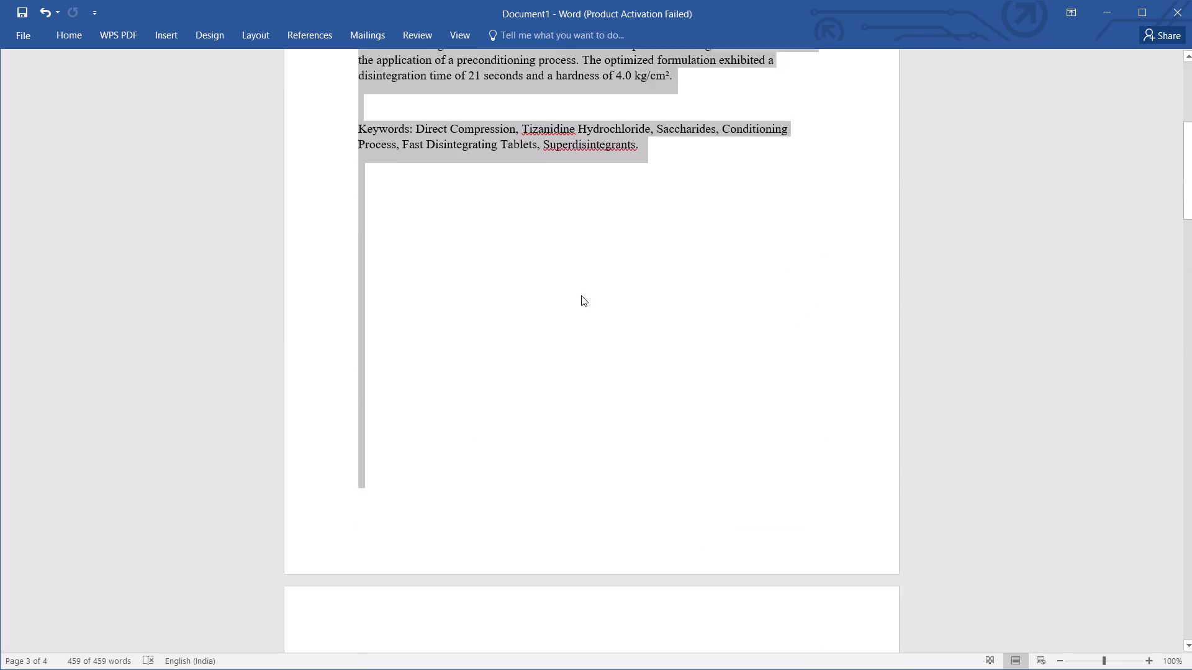
scroll(581, 295, "up", 1)
left_click(68, 35)
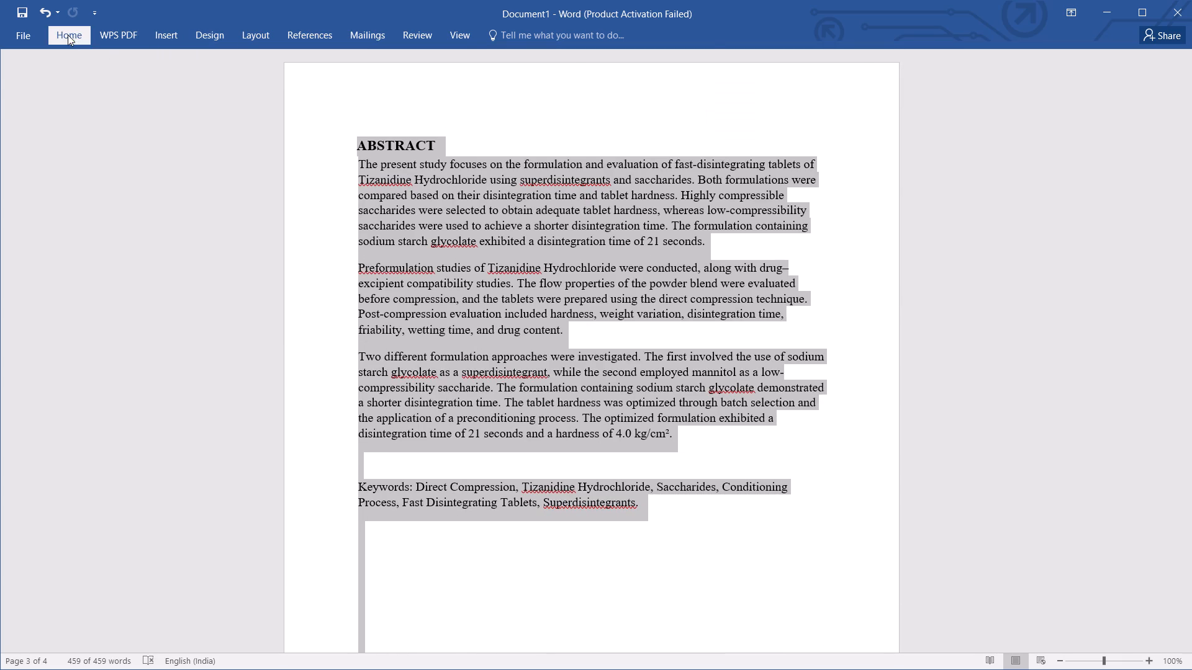
left_click(101, 65)
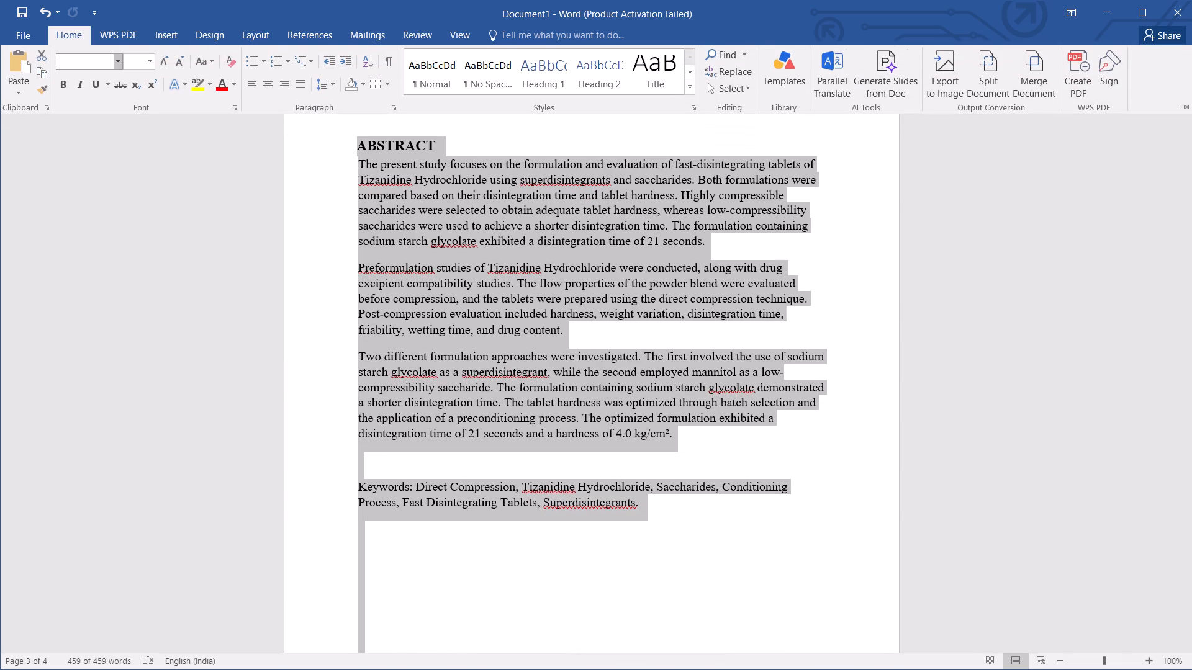
type("time")
key("Return")
type("time")
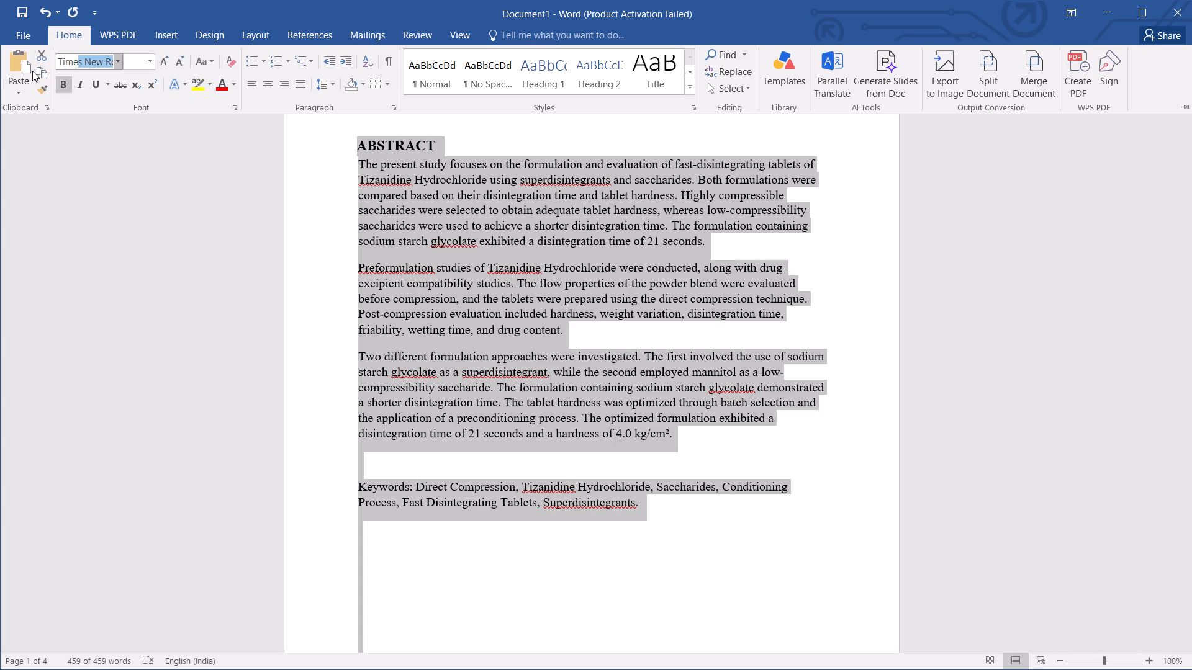
left_click(120, 63)
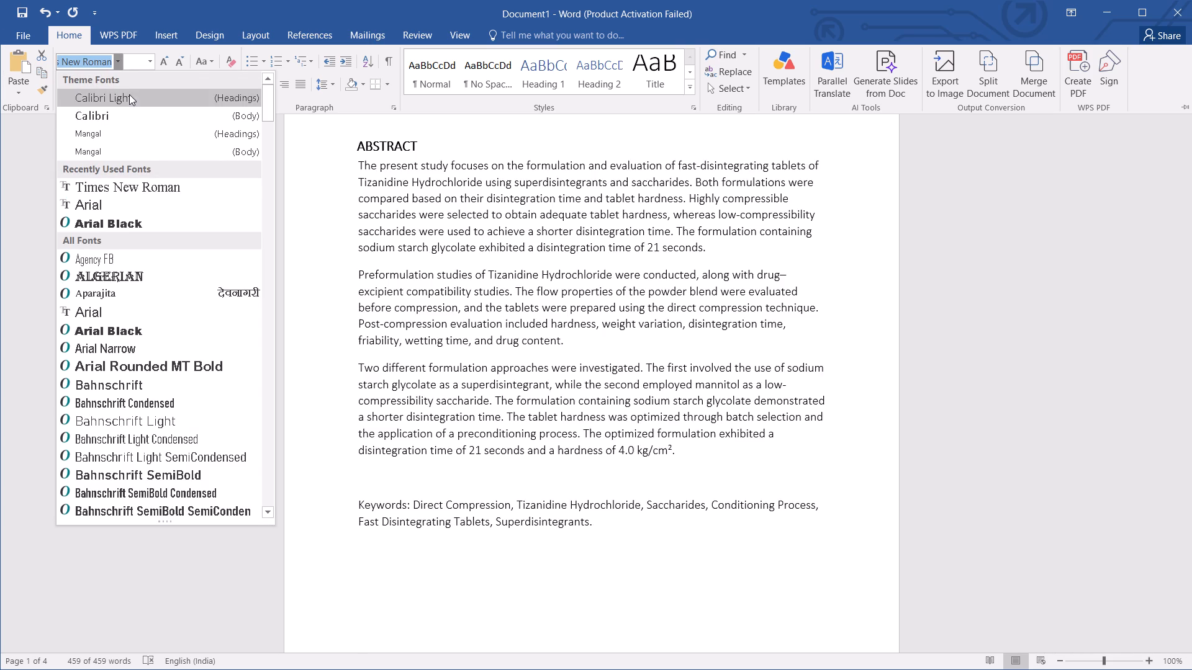
left_click(141, 182)
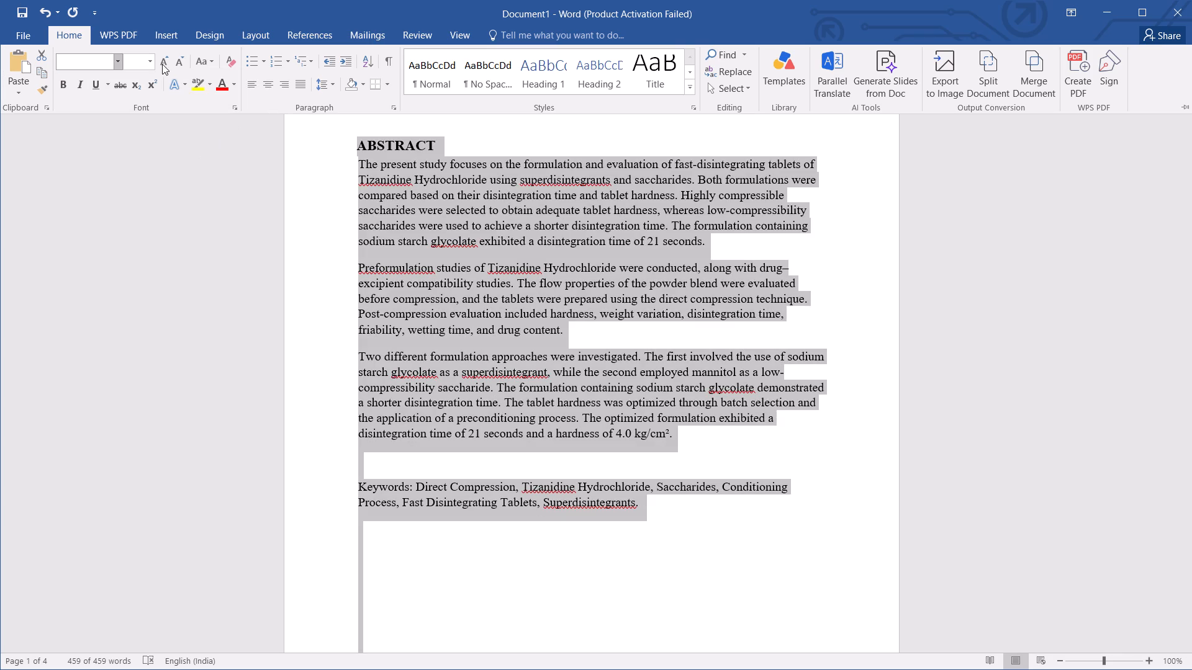
Set the font size of the entire selected document to 12.
left_click(132, 60)
type("12")
key("Return")
left_click(419, 185)
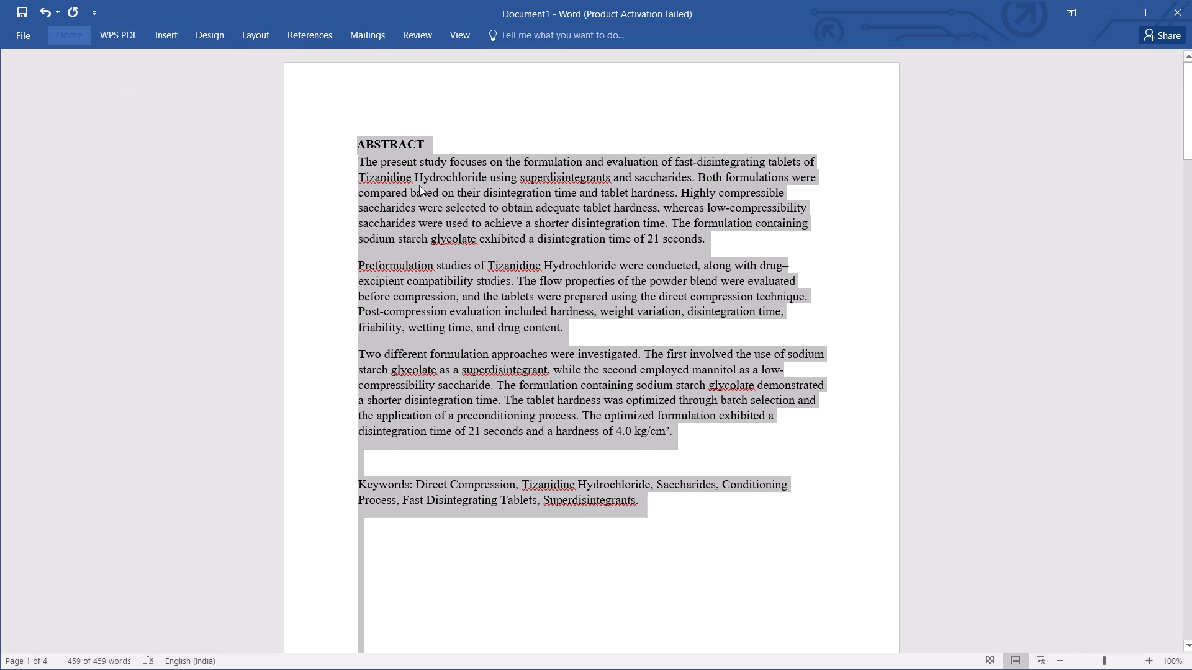
scroll(419, 185, "down", 2)
left_click(419, 185)
Delete the extra blank lines between the Solubility line and the Table No.5.1 Drug Profile caption, keeping one blank line.
scroll(419, 185, "down", 4)
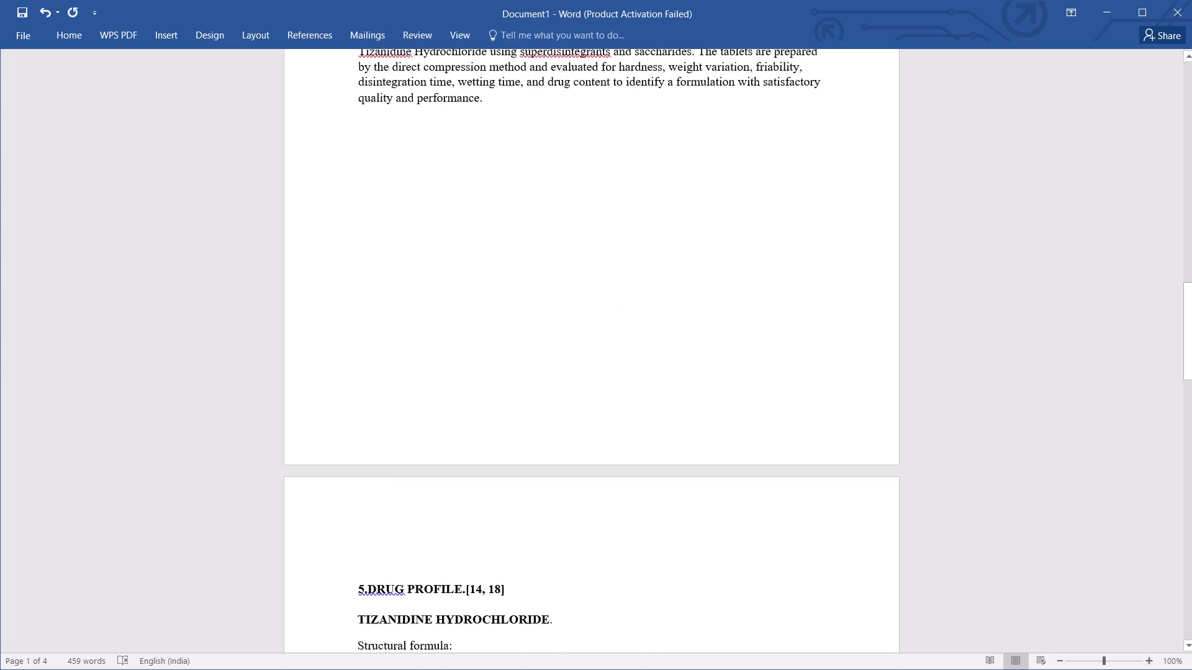
scroll(419, 185, "down", 6)
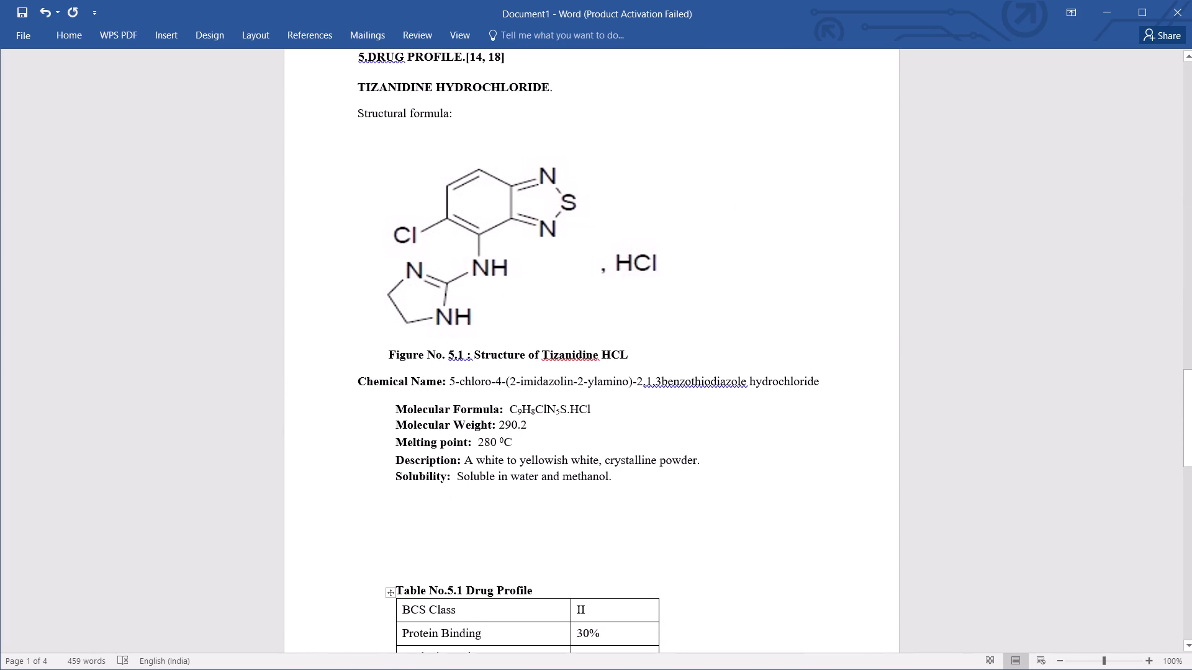
left_click(398, 583)
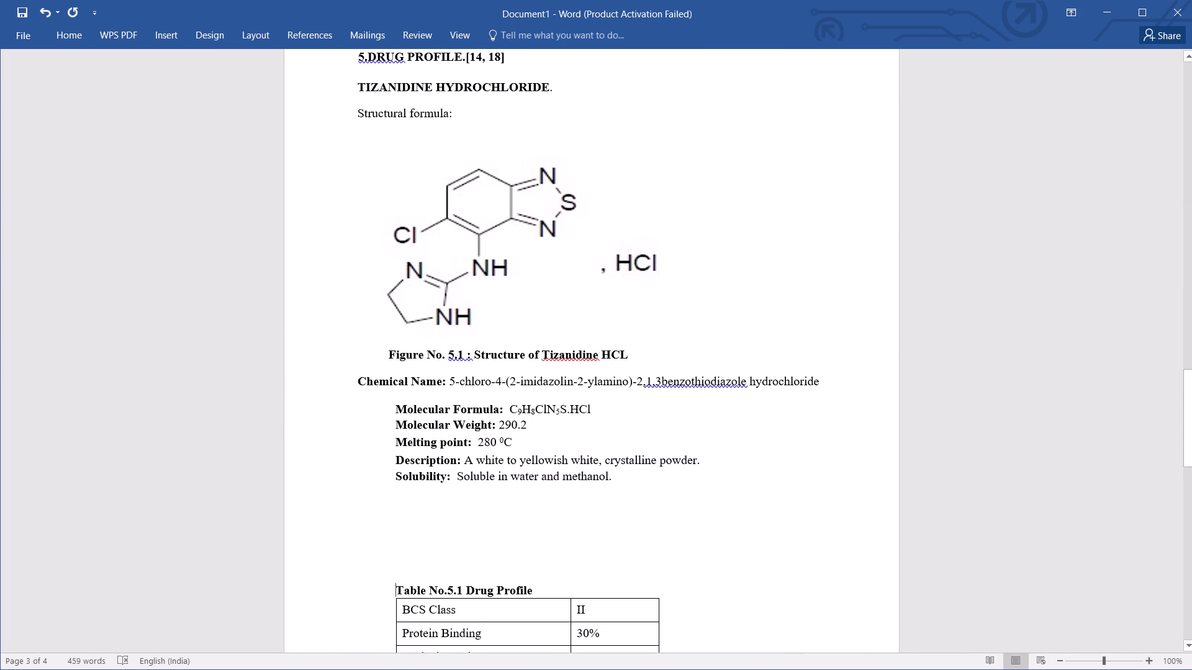
left_click(398, 569)
key("BackSpace")
key("BackSpace")
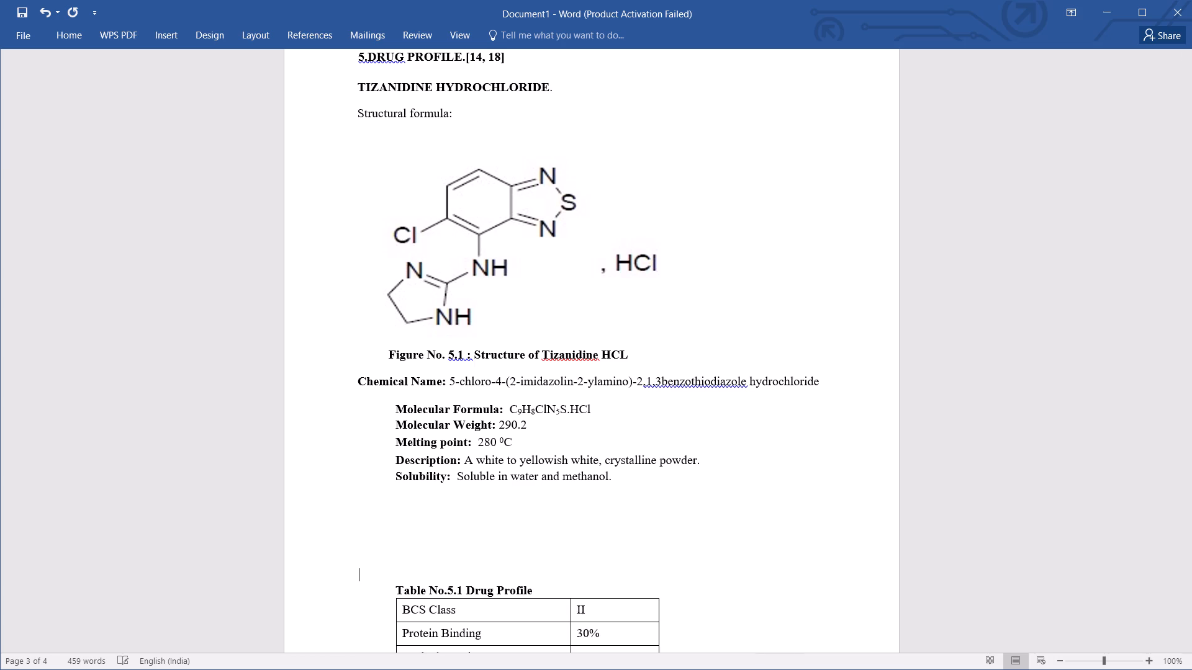
key("BackSpace")
key("BackSpace")
key("BackSpace")
key("BackSpace")
key("BackSpace")
key("BackSpace")
key("BackSpace")
key("BackSpace")
key("BackSpace")
key("BackSpace")
key("BackSpace")
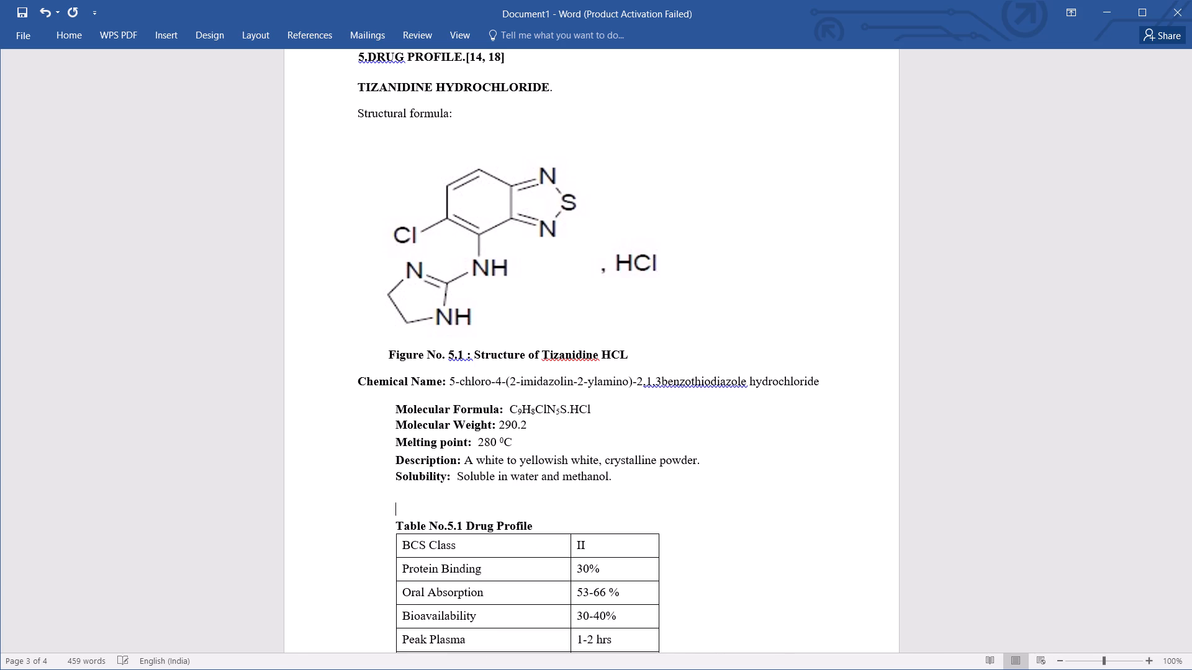
key("BackSpace")
key("BackSpace")
key("BackSpace")
Check the page layout of Document1 around the drug profile, from the end of the introduction to the blank fourth page.
scroll(398, 569, "down", 2)
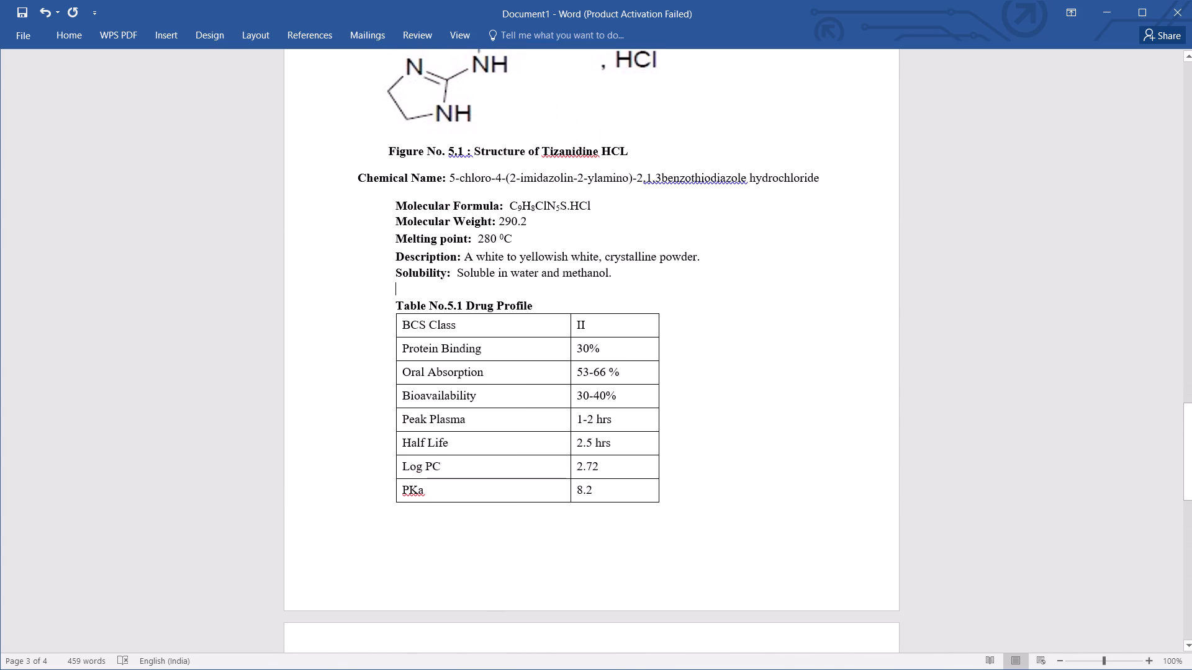
scroll(441, 386, "down", 3)
scroll(441, 386, "up", 1)
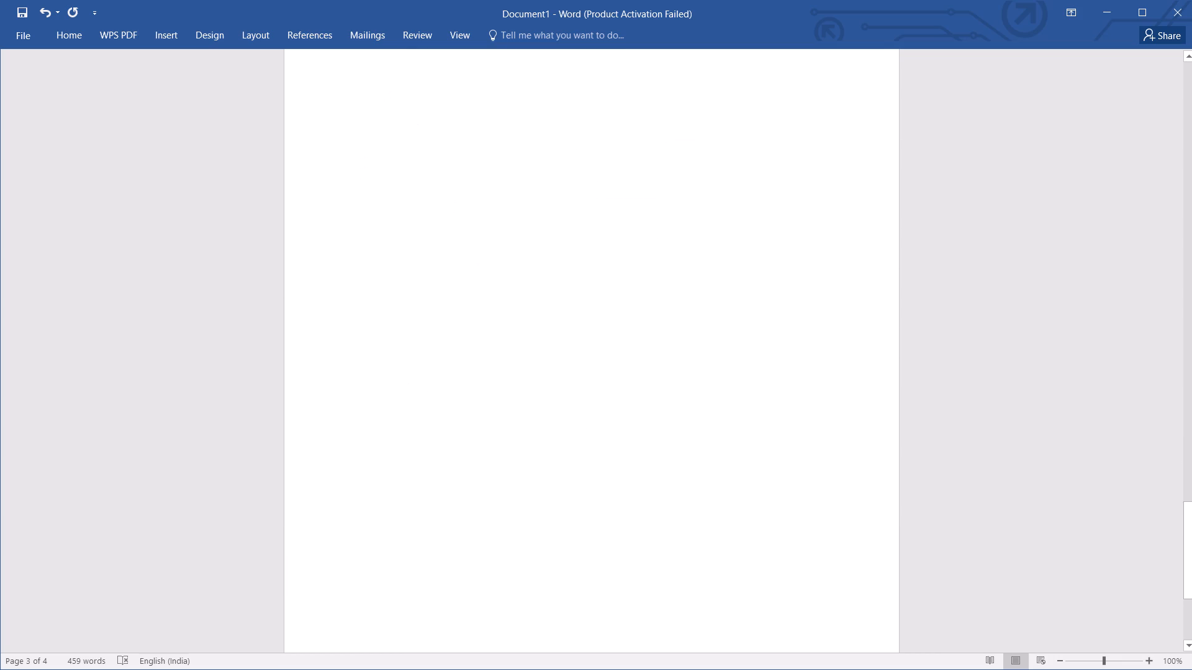
scroll(441, 386, "up", 4)
scroll(441, 386, "down", 1)
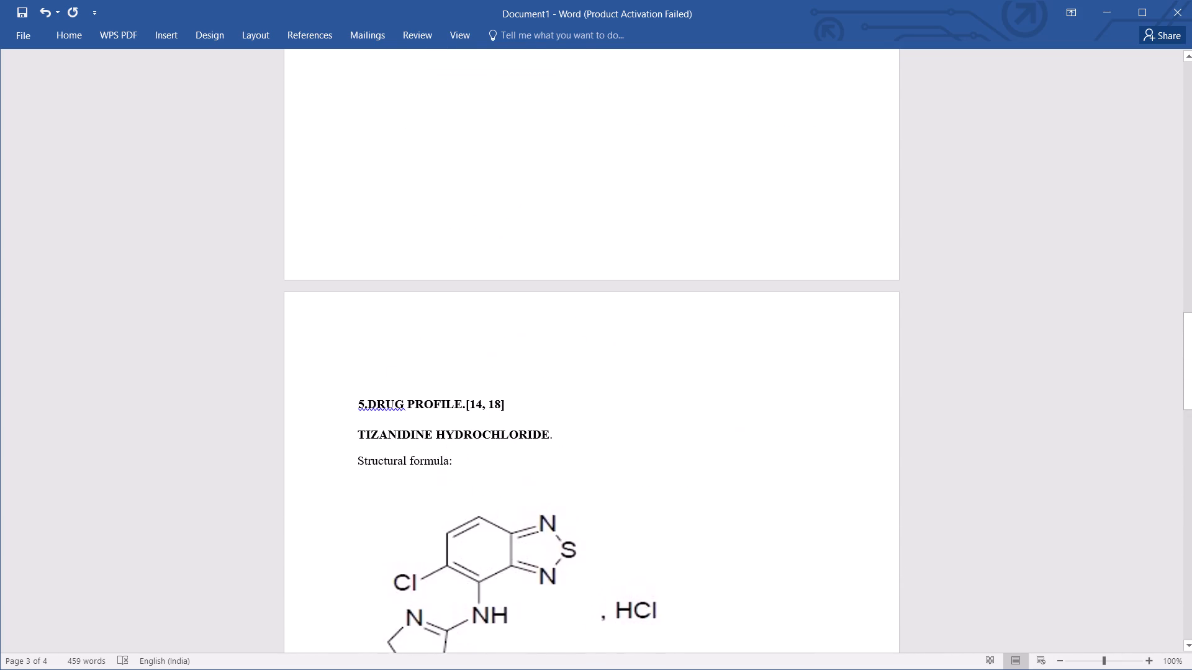
scroll(441, 386, "down", 2)
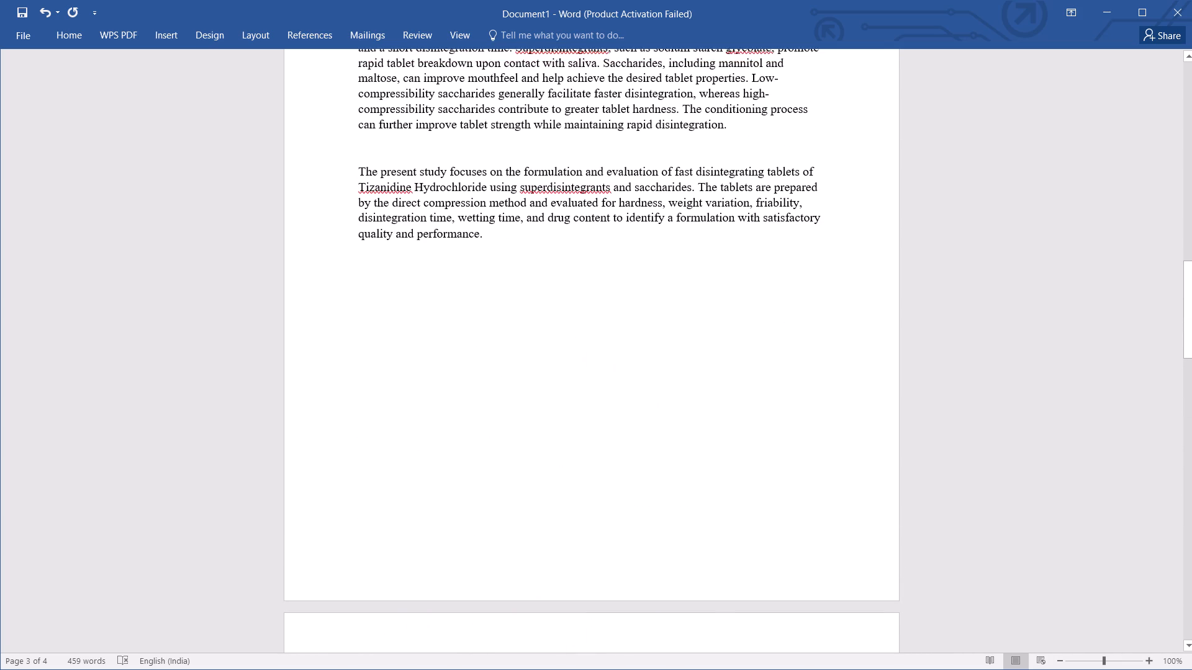
scroll(441, 386, "down", 1)
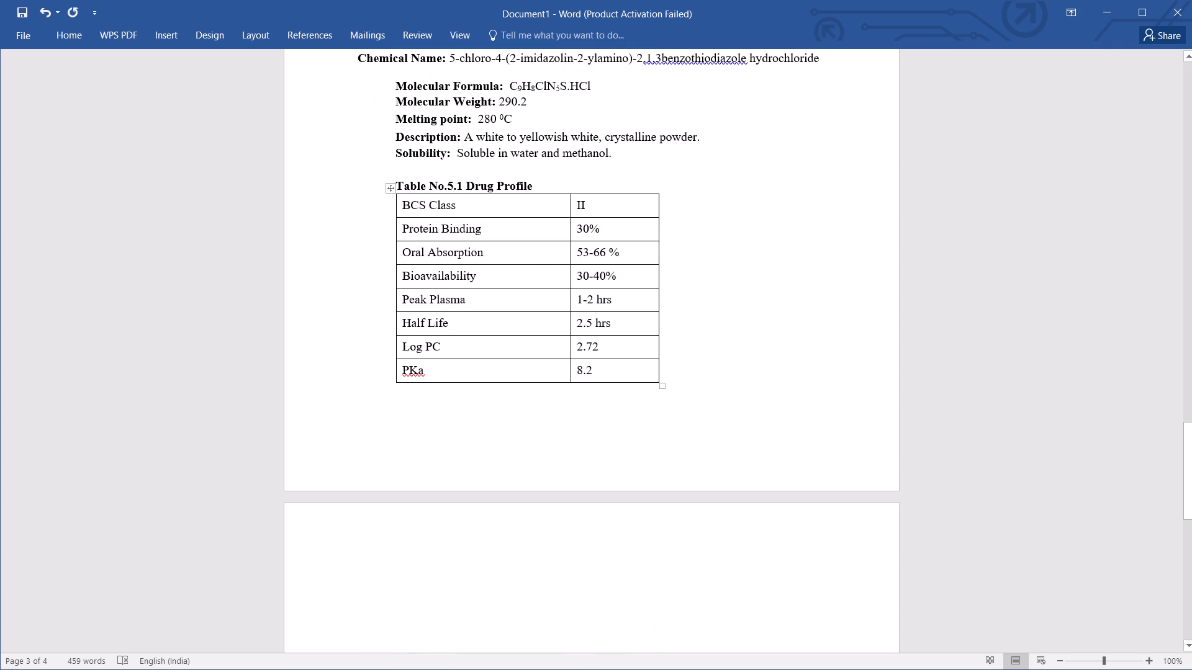
Switch to the thesis document and look through the rest of Chapter 5 after Table No.5.1, from Pharmacology to Adverse Reaction.
key("alt+Tab")
scroll(441, 386, "down", 2)
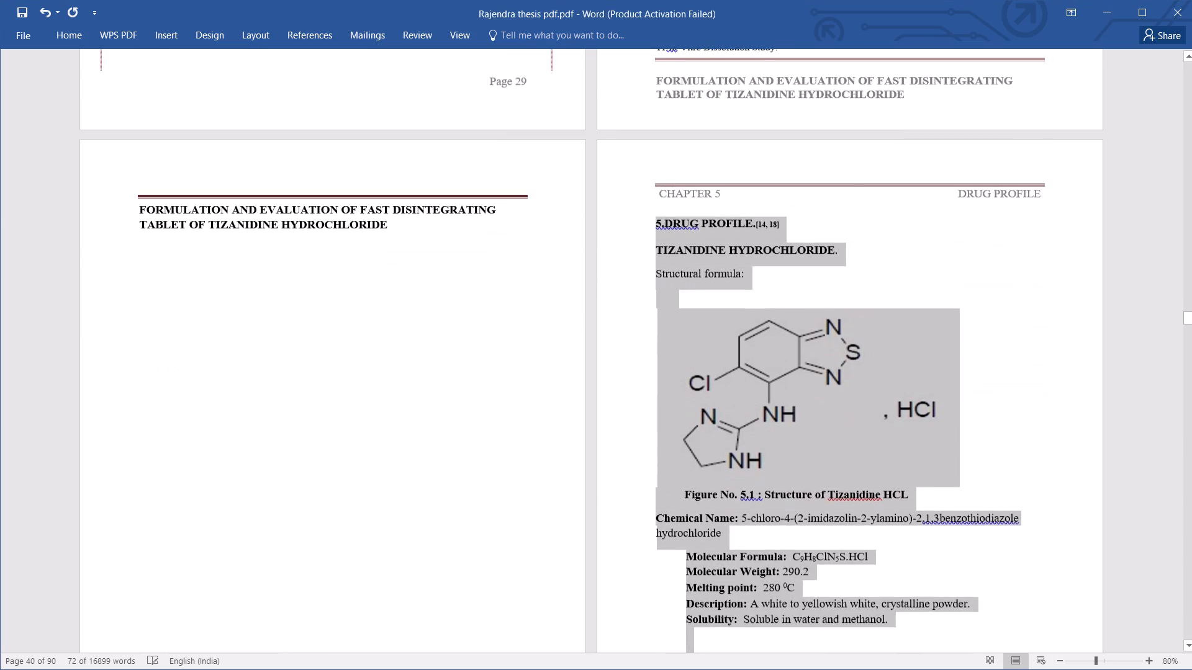
scroll(441, 386, "down", 2)
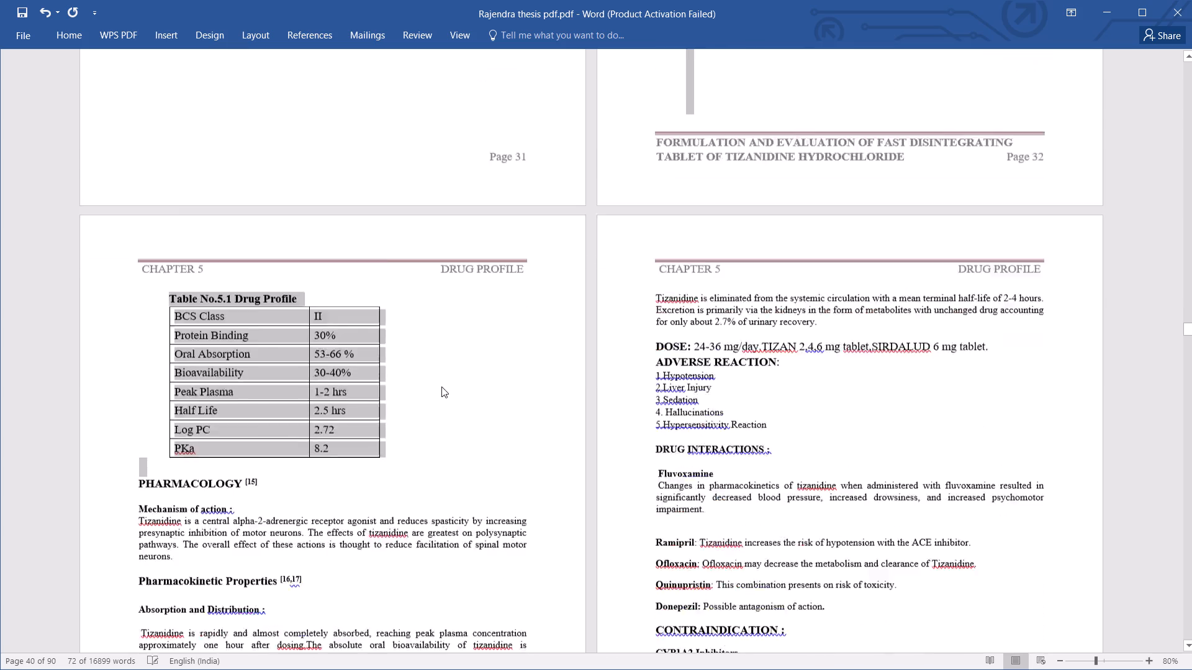
scroll(441, 386, "down", 1)
left_click(441, 386)
scroll(441, 386, "down", 1)
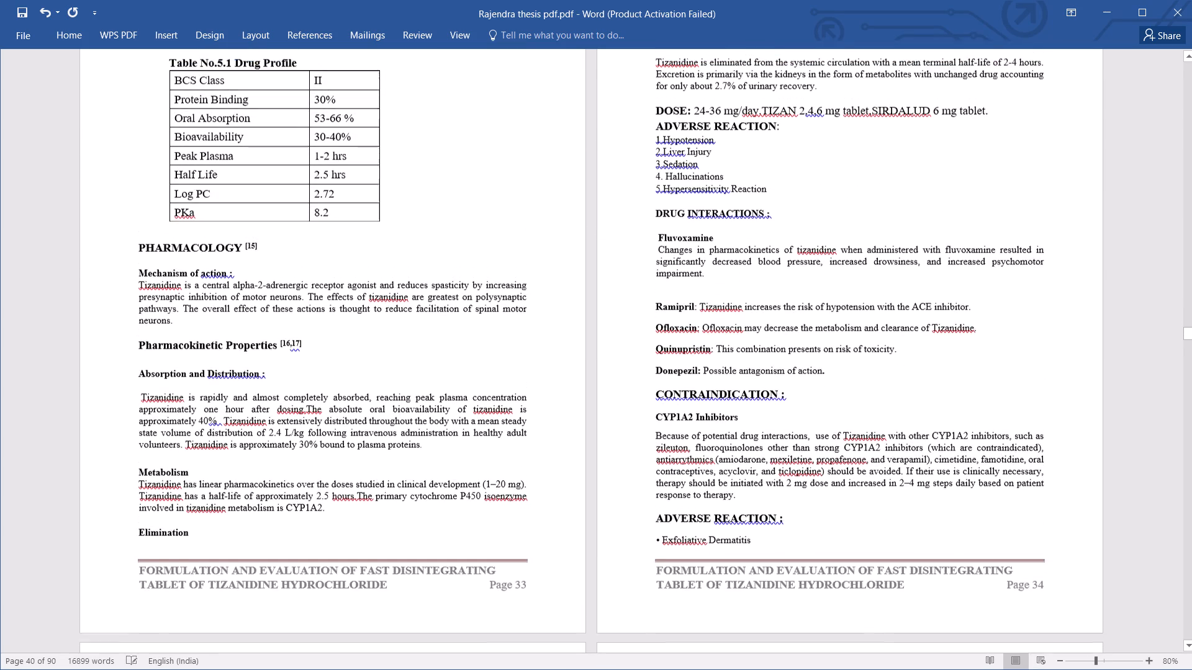
scroll(441, 386, "down", 1)
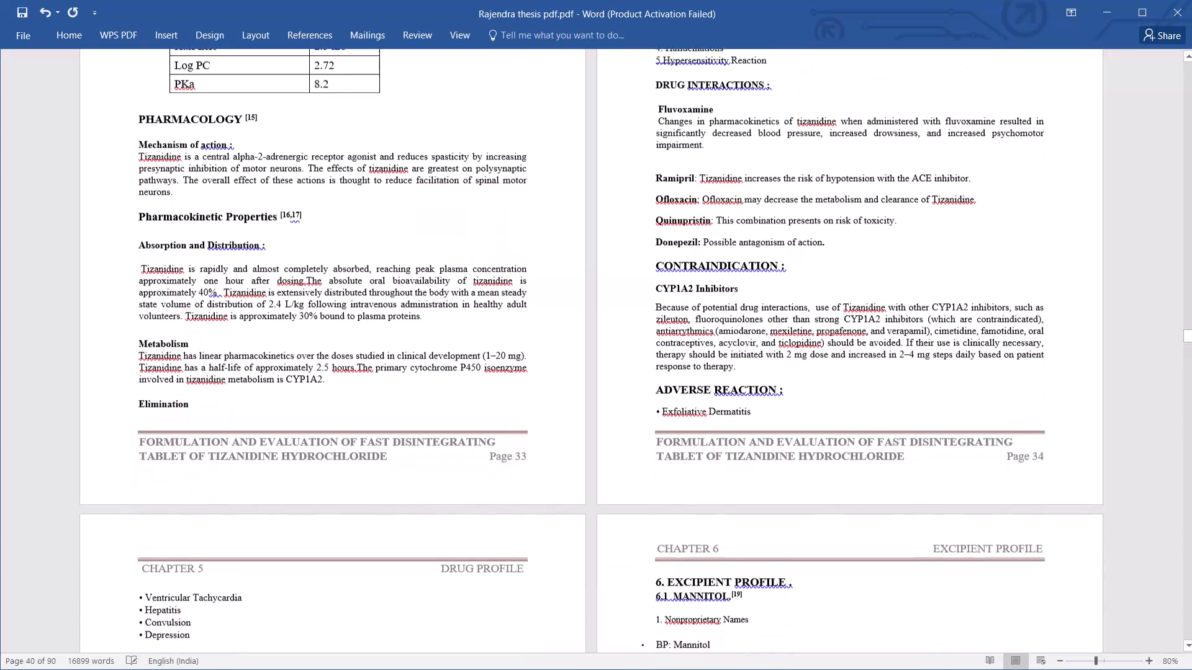
scroll(441, 386, "down", 3)
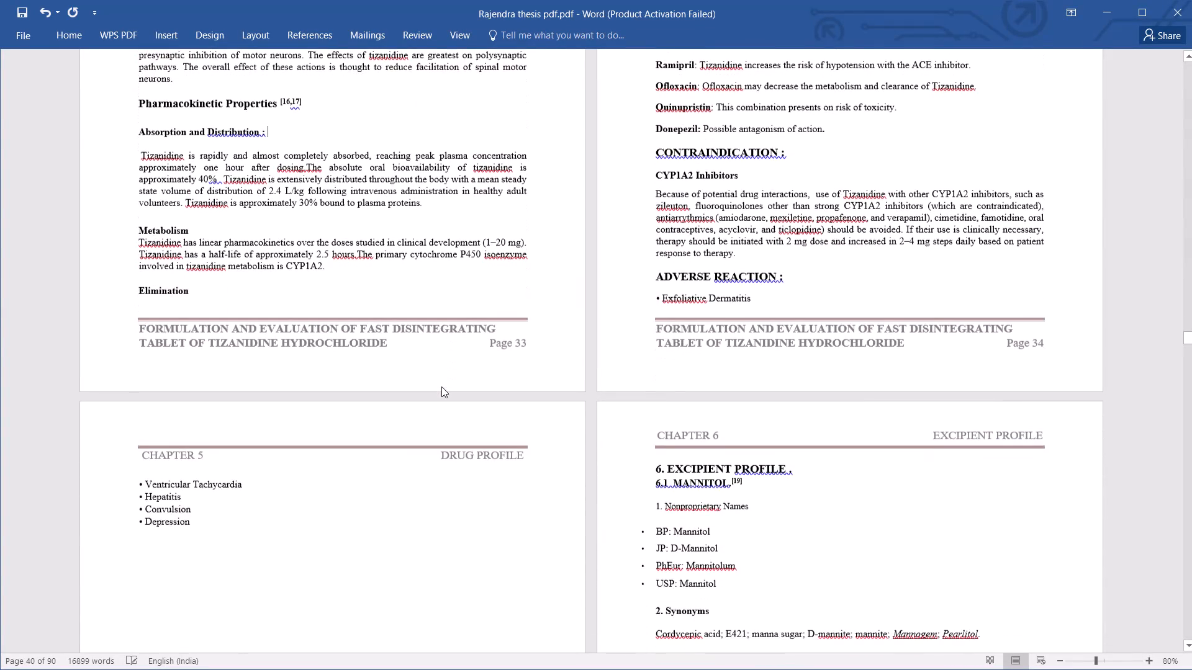
scroll(441, 386, "down", 2)
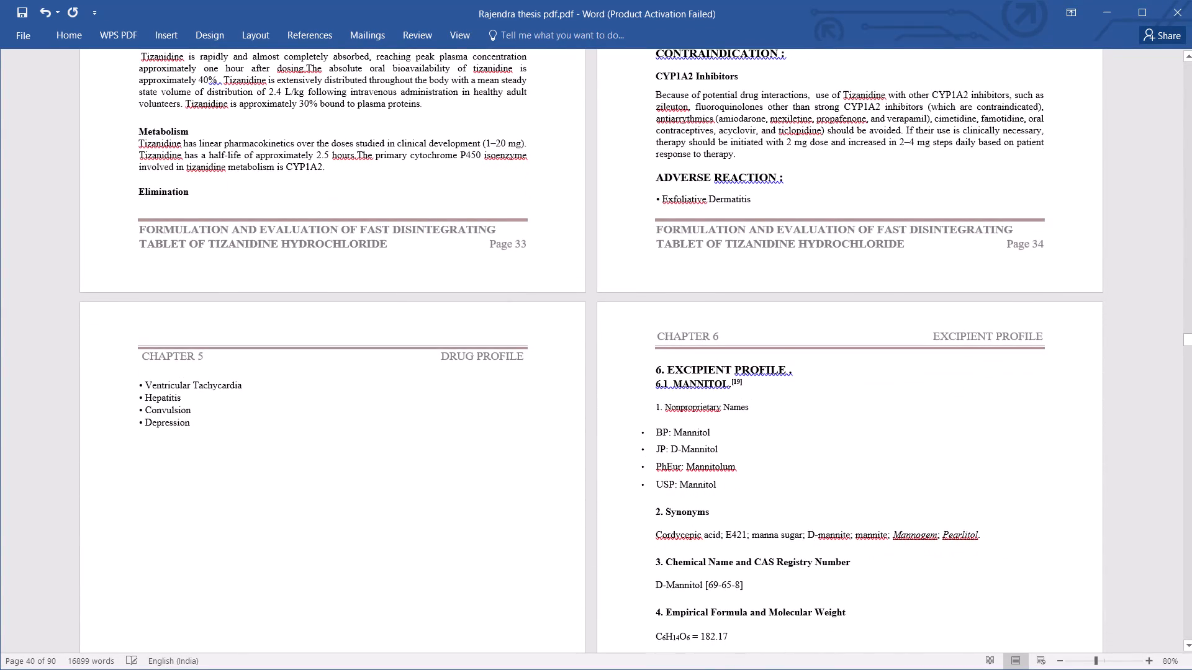
Look through the mannitol section of the thesis's Chapter 6 Excipient Profile, from Nonproprietary Names to Typical Properties.
scroll(441, 386, "down", 3)
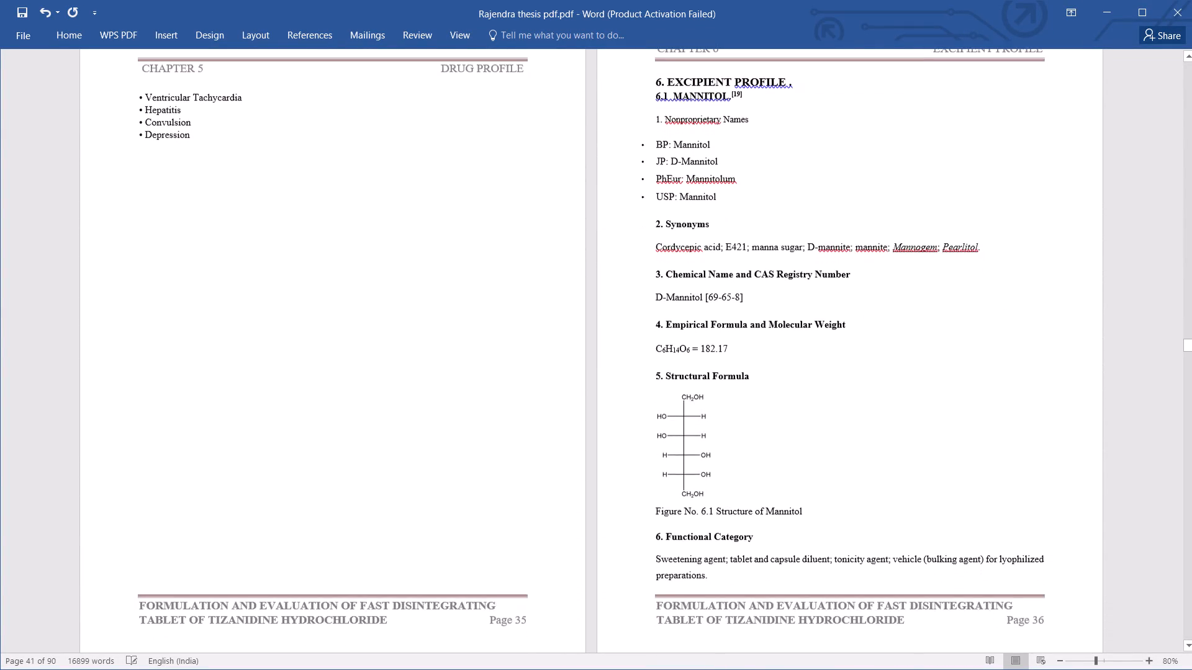
scroll(441, 386, "down", 5)
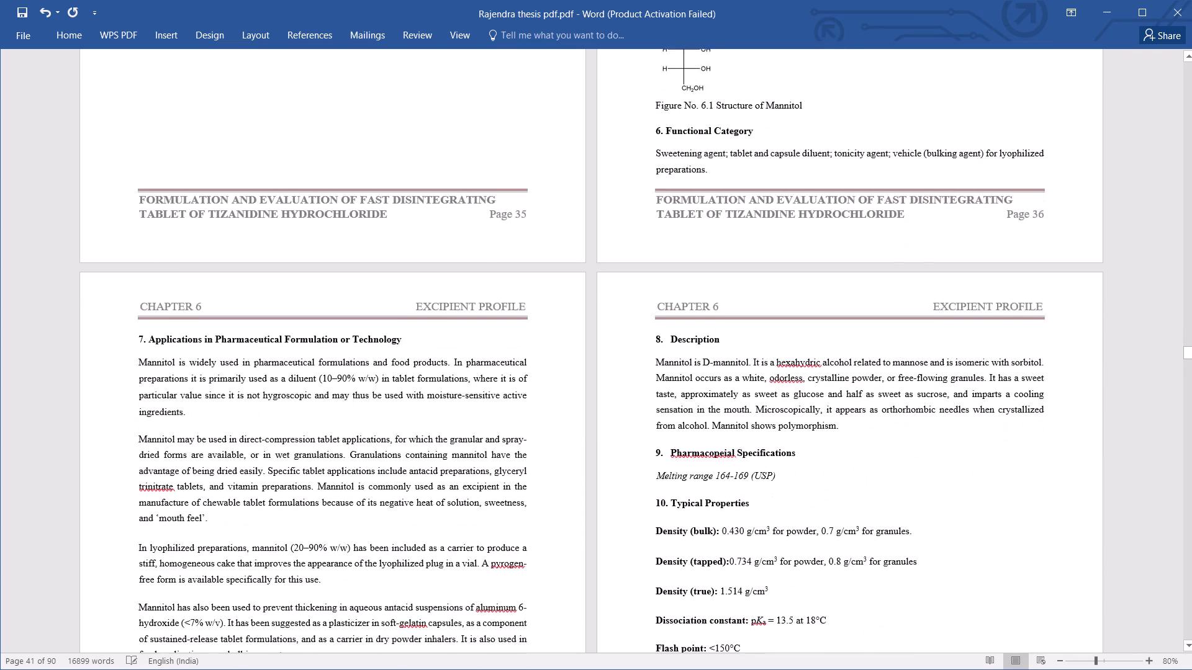
scroll(441, 386, "up", 4)
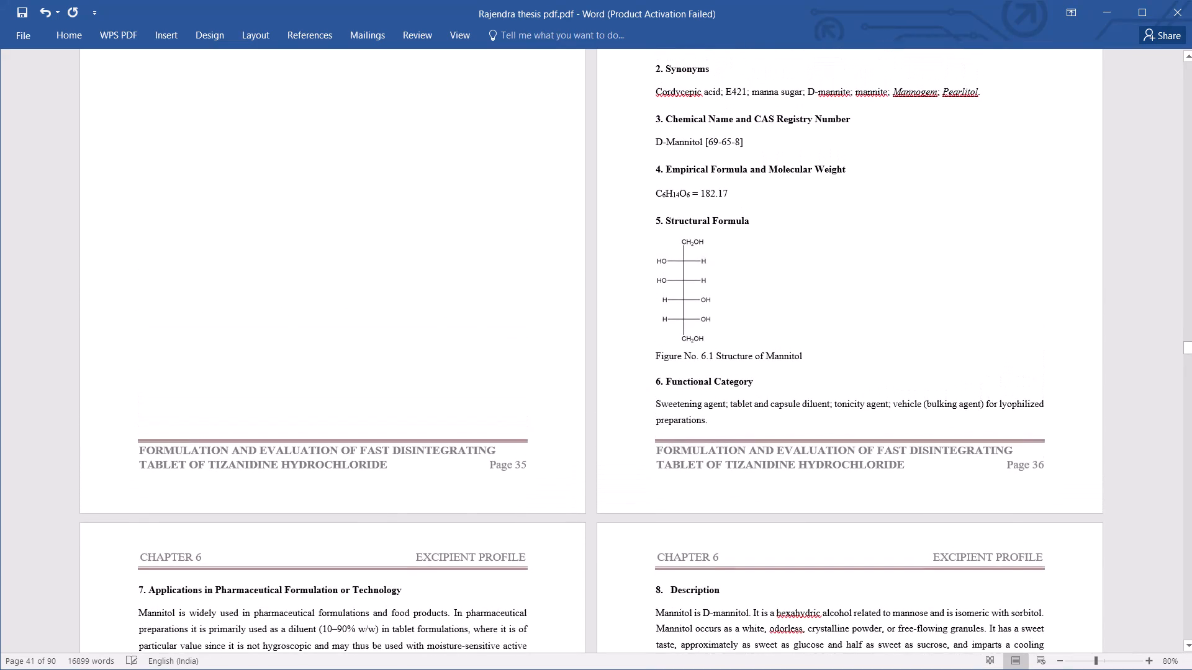
scroll(441, 386, "up", 2)
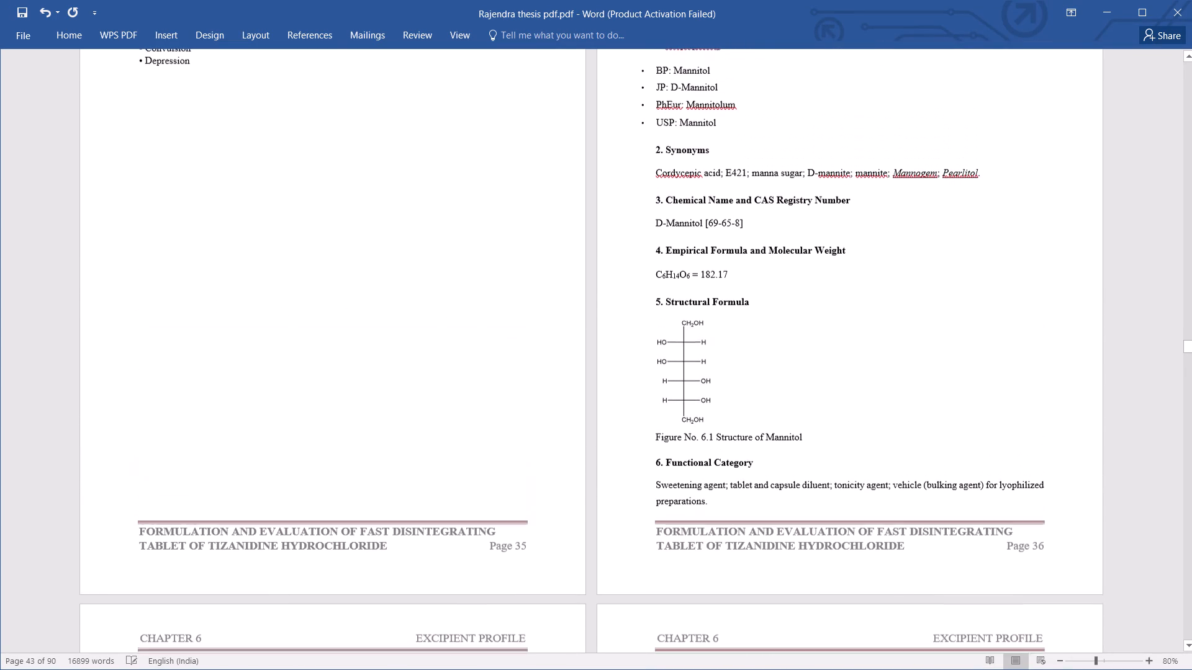
scroll(441, 386, "down", 1)
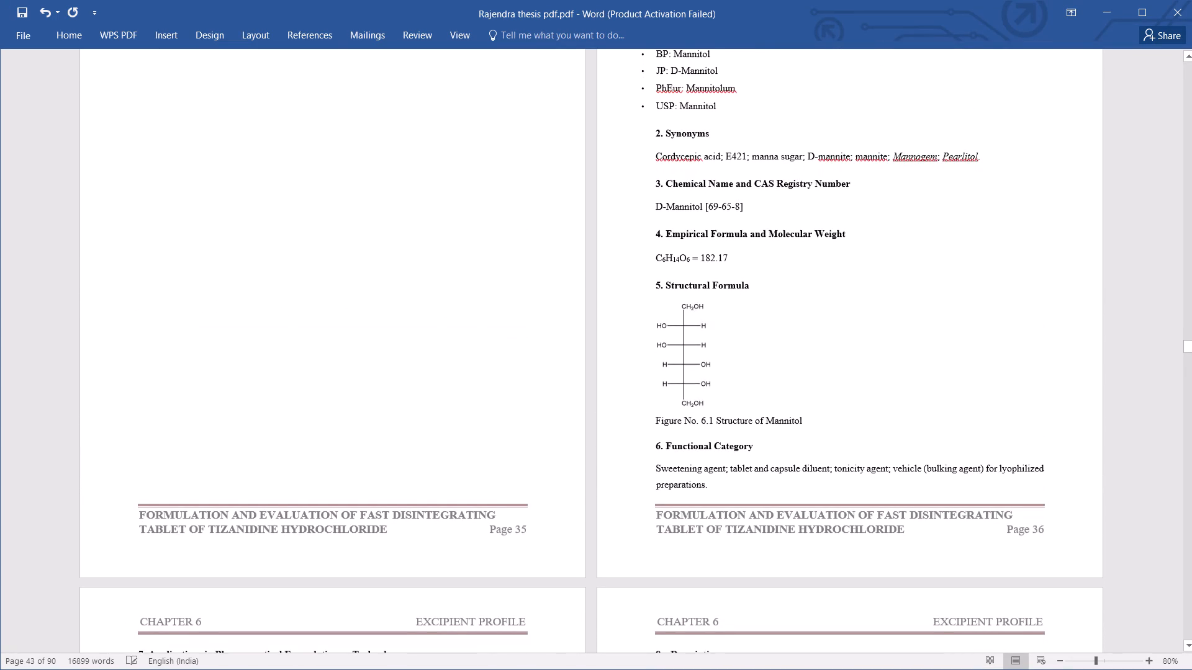
scroll(441, 386, "down", 2)
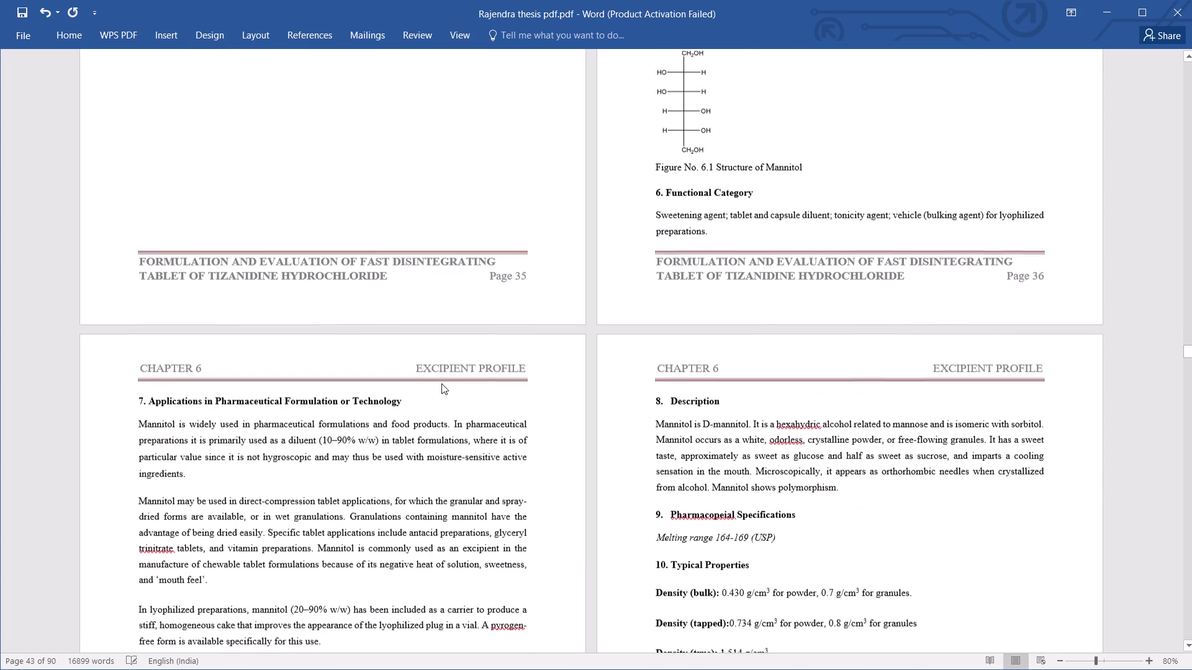
scroll(441, 383, "down", 4)
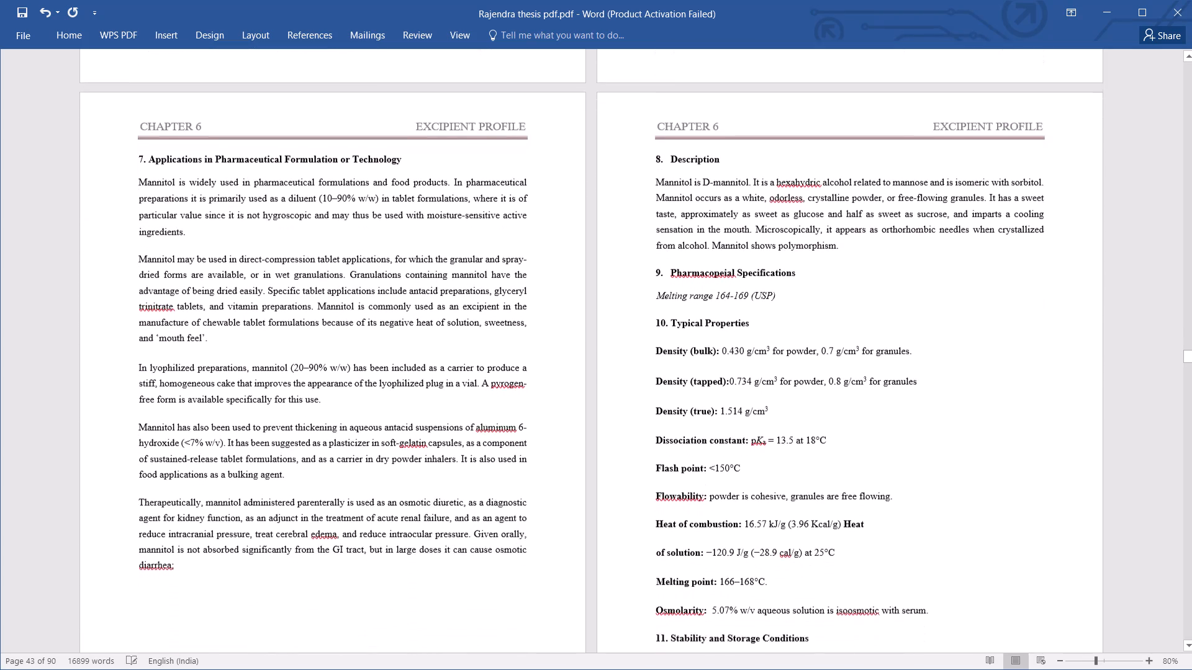
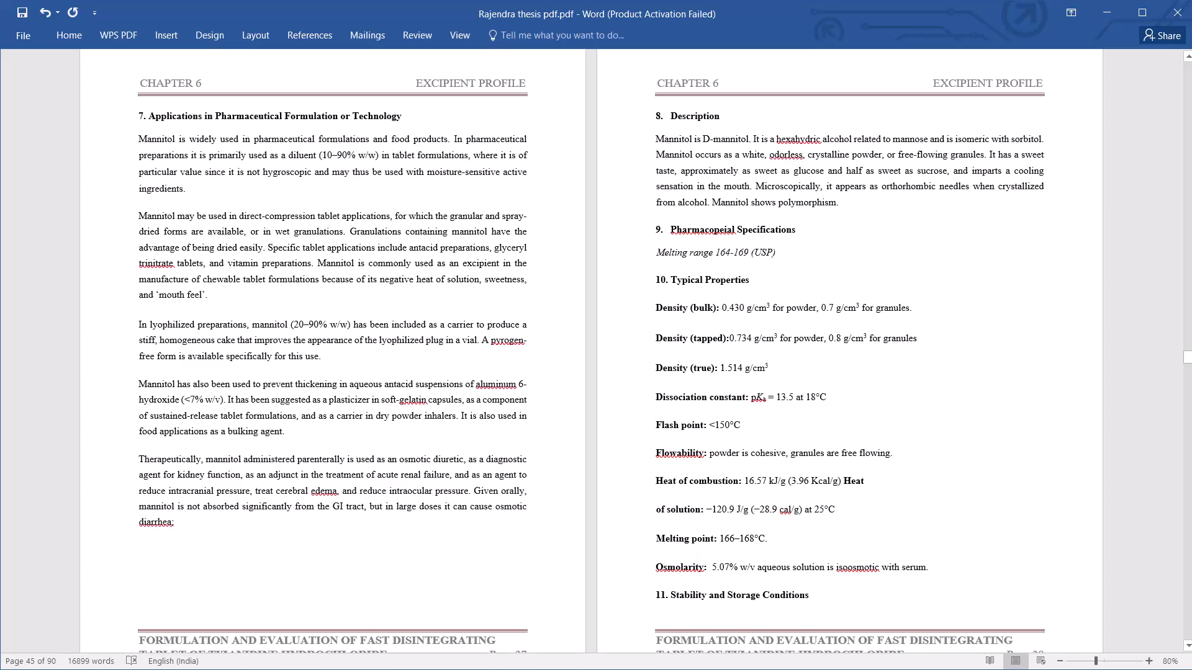
Look through the rest of the mannitol section and the 6.2 Maltose section, returning to mannitol's Structural Formula.
scroll(535, 338, "down", 2)
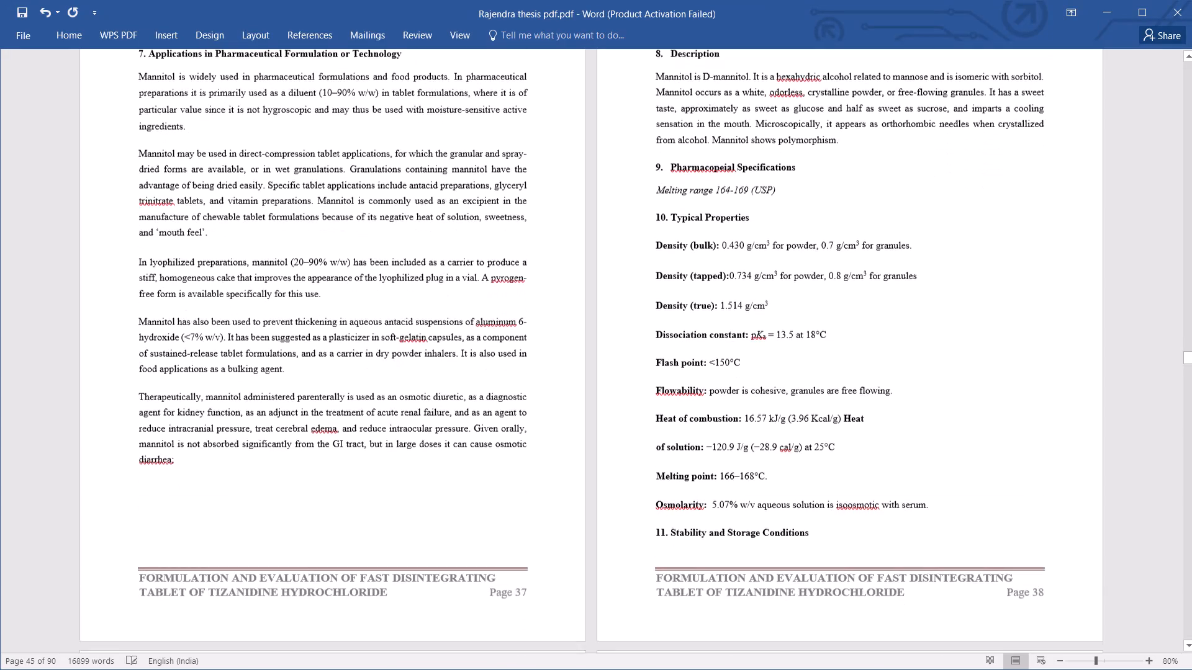
scroll(535, 338, "up", 1)
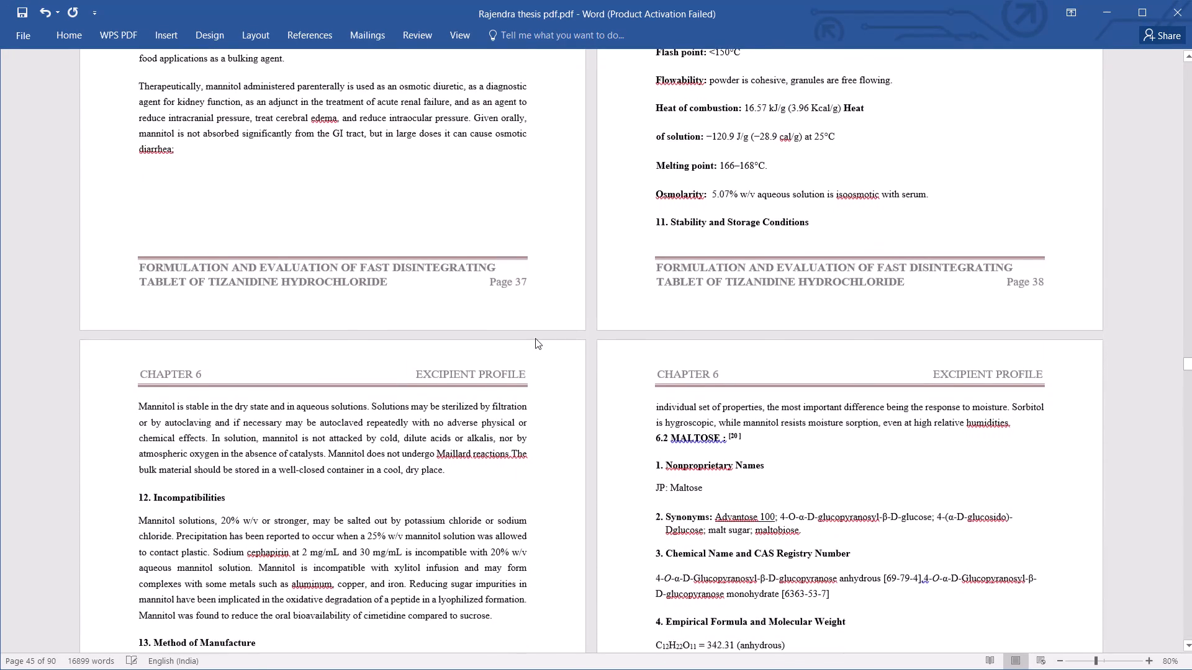
scroll(535, 338, "up", 1)
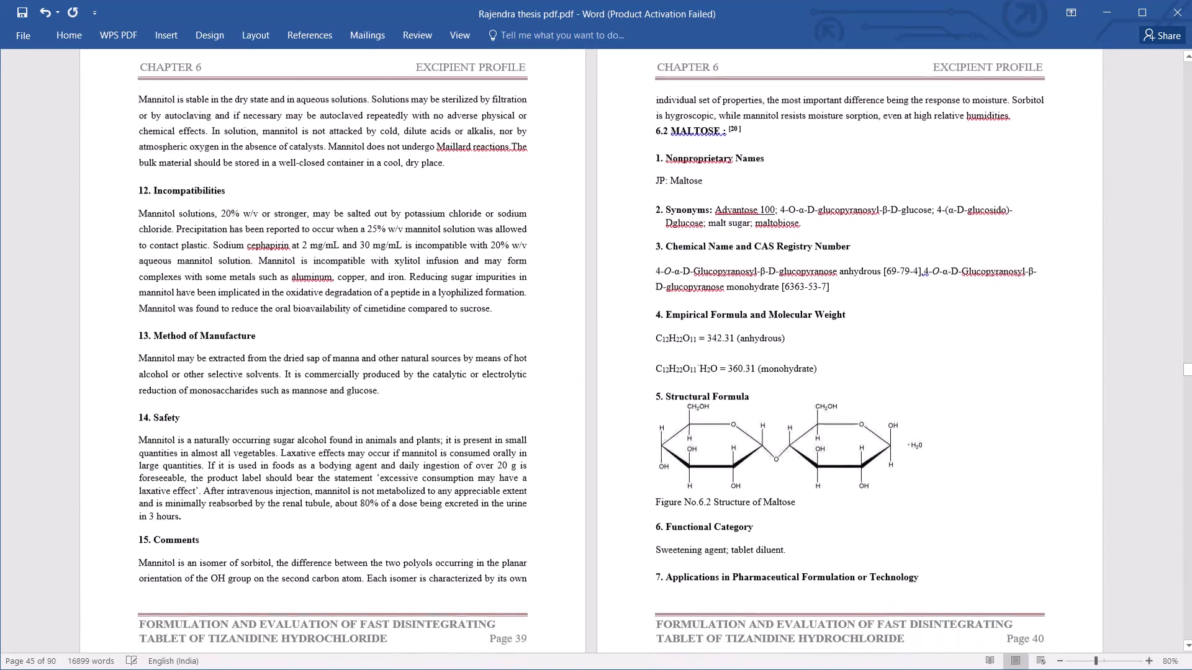
scroll(535, 338, "up", 1)
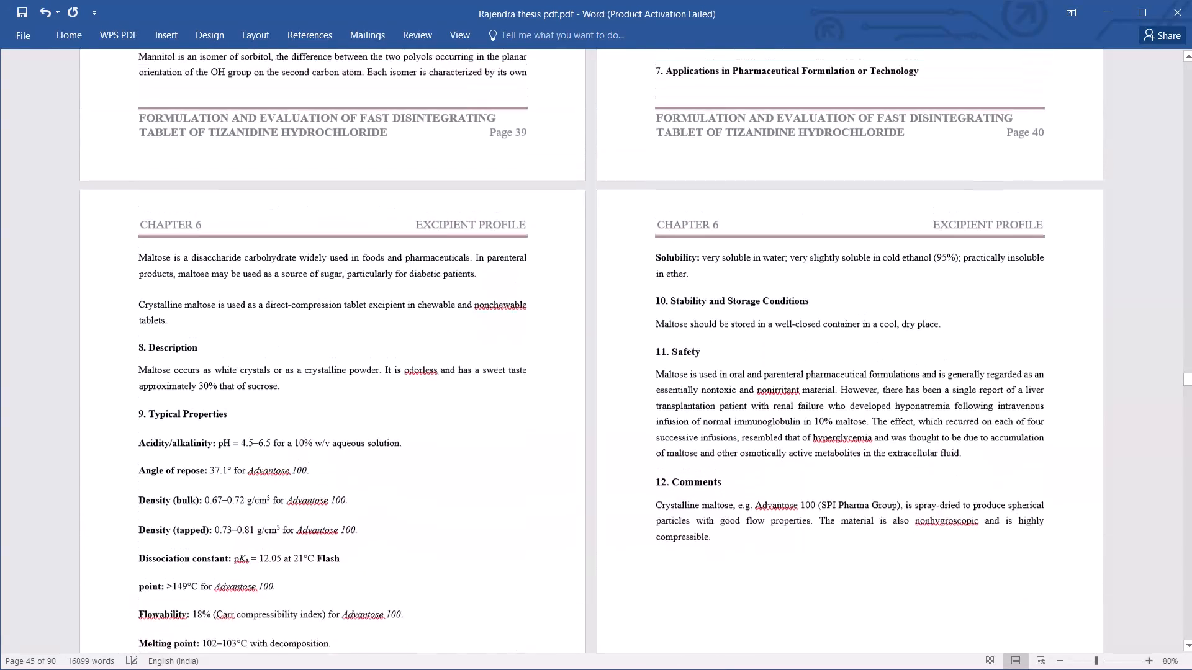
scroll(535, 338, "up", 4)
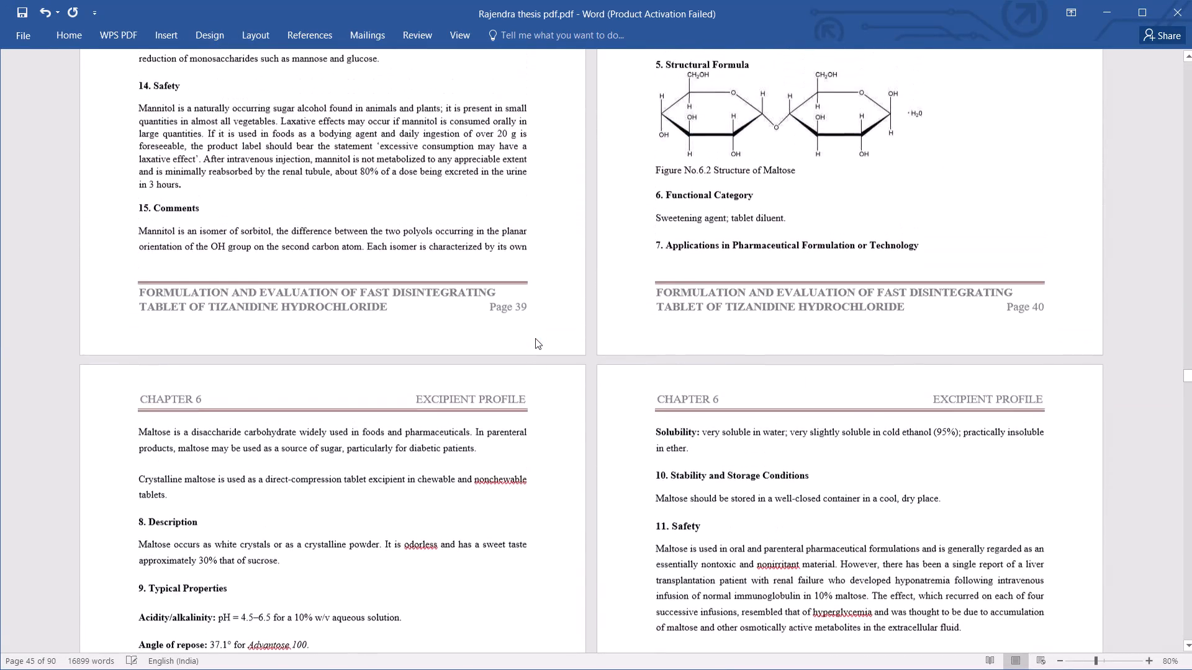
scroll(535, 338, "up", 4)
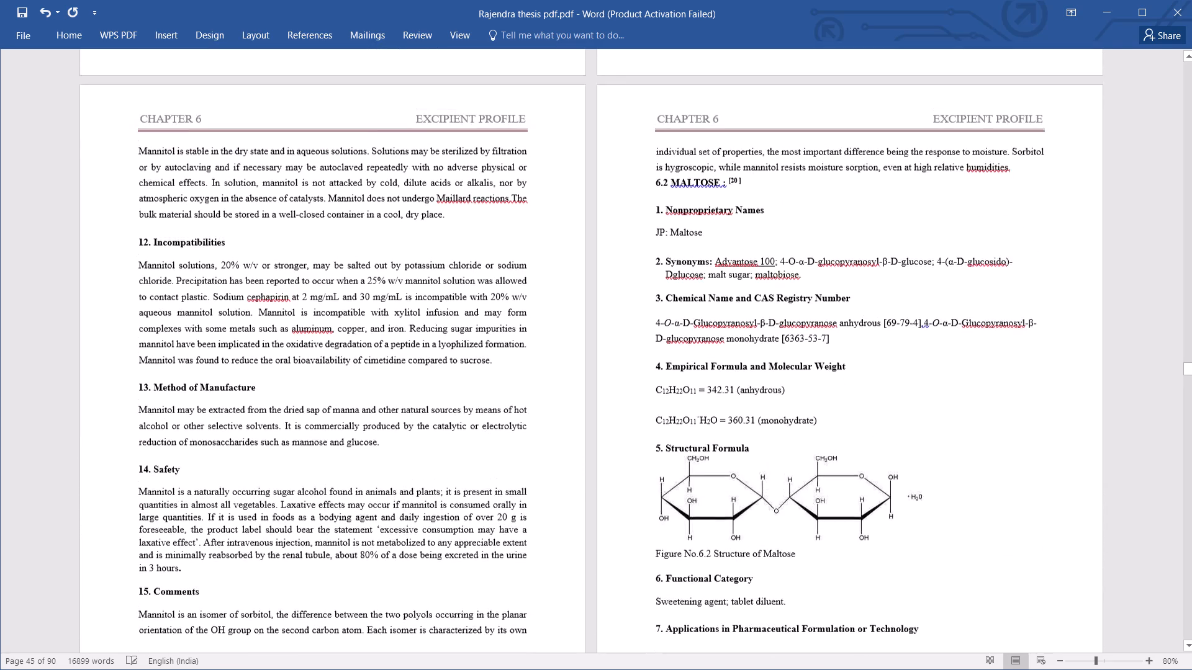
scroll(535, 338, "up", 3)
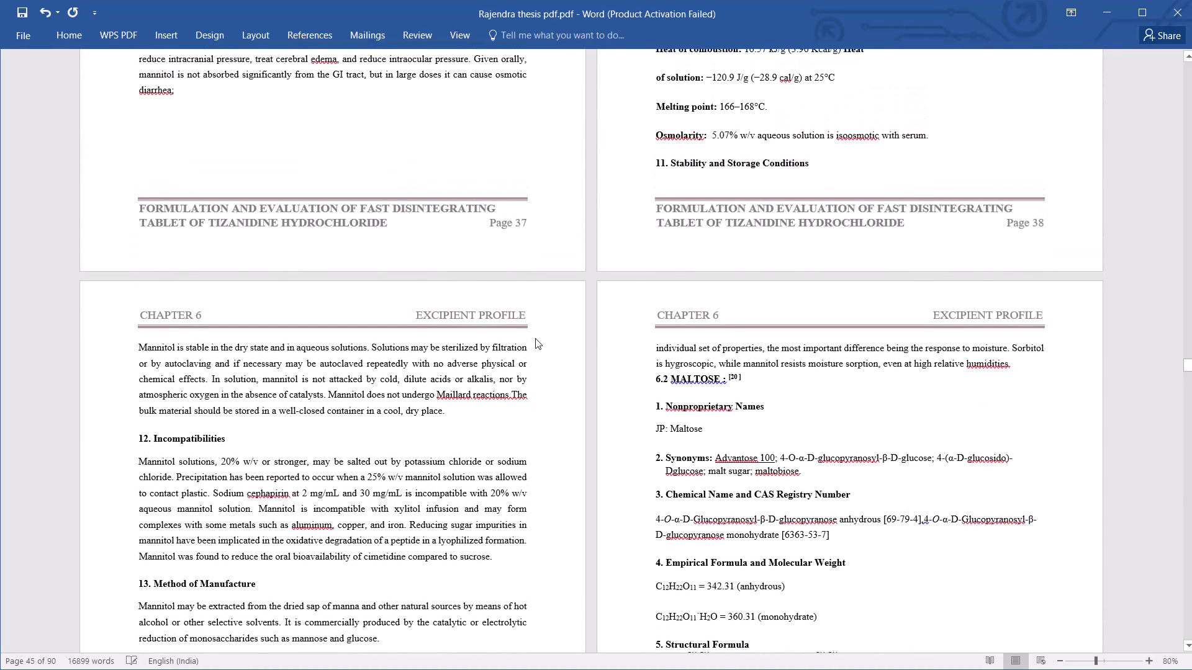
scroll(535, 338, "up", 1)
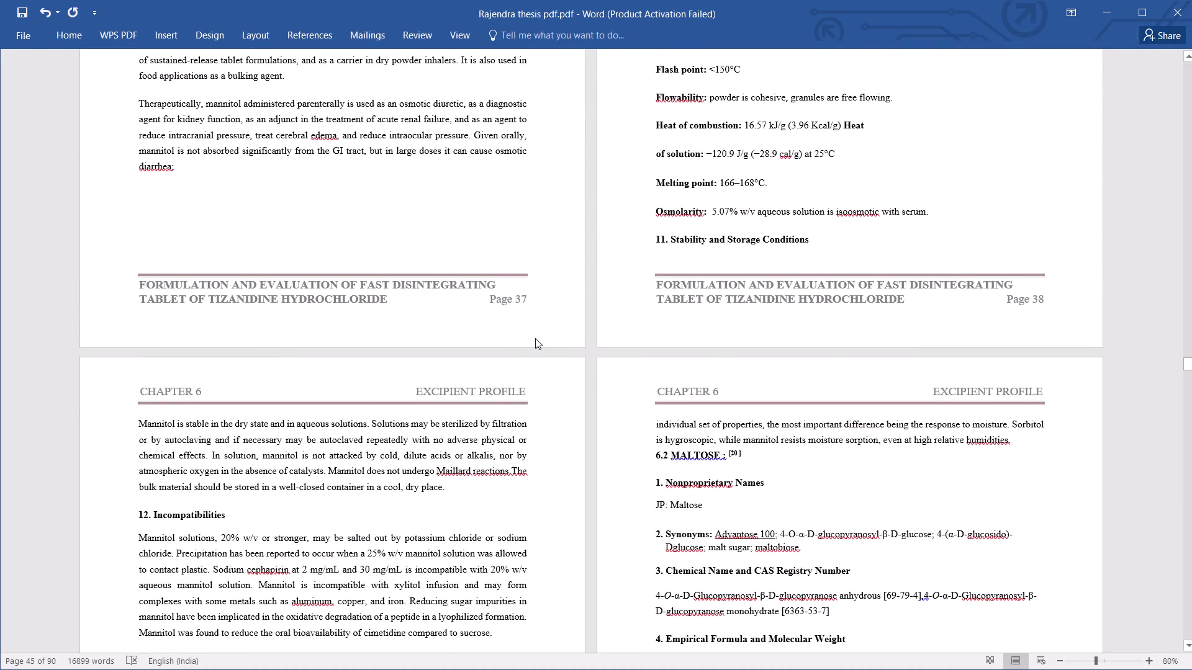
scroll(535, 338, "up", 1)
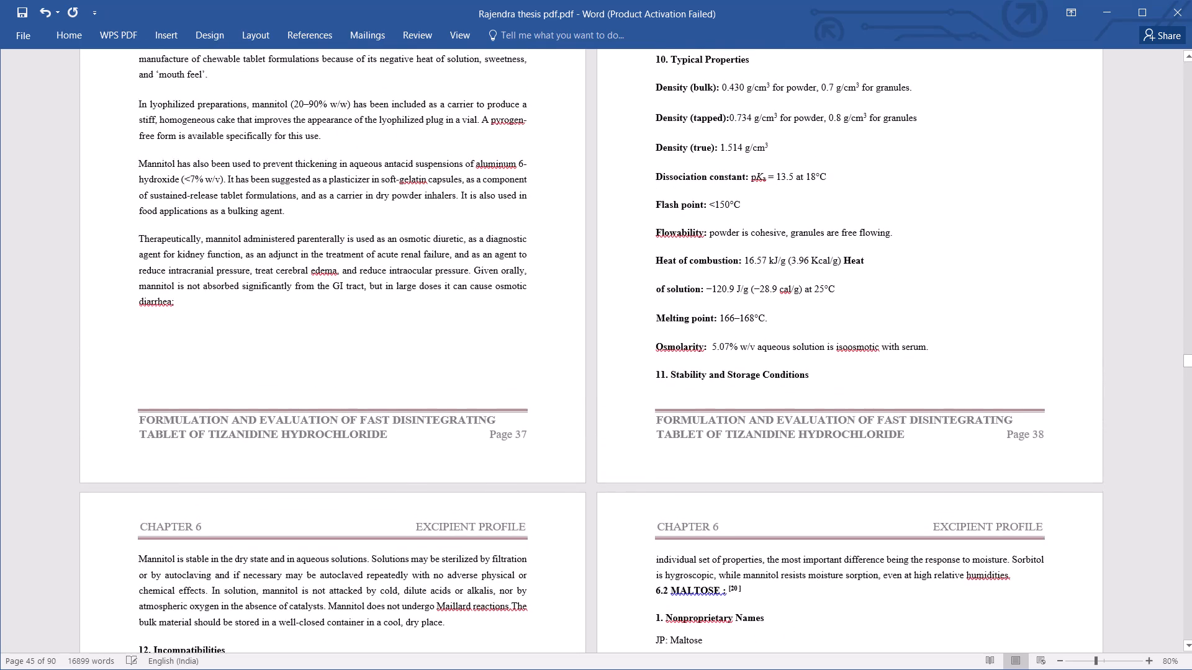
scroll(535, 338, "up", 3)
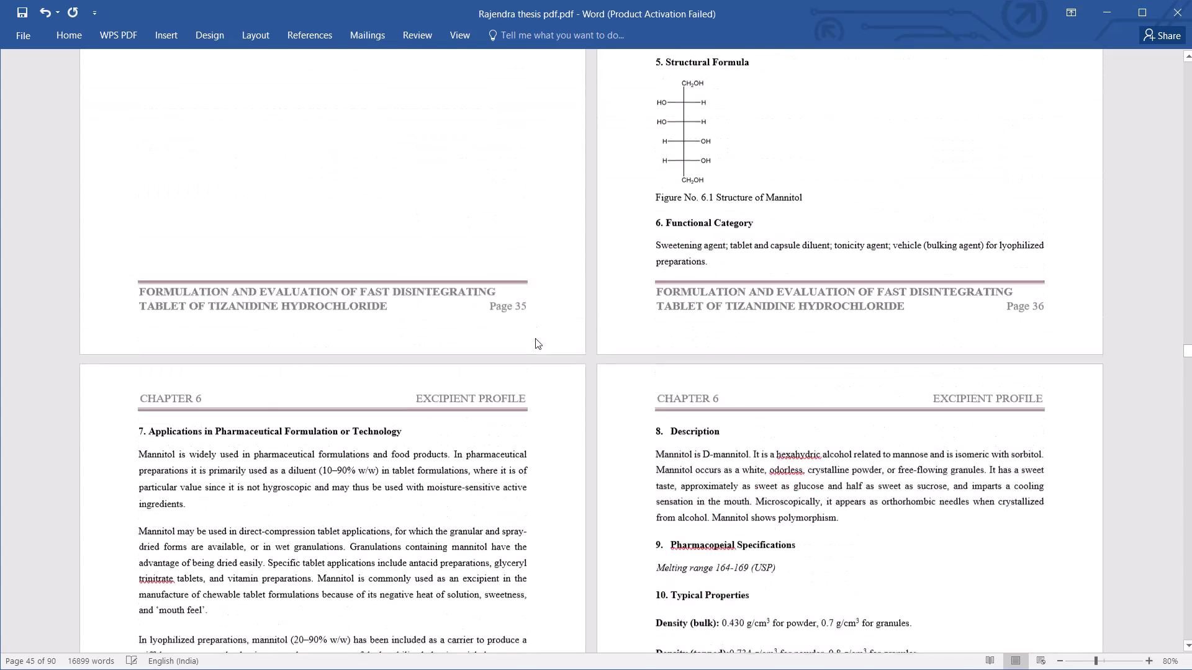
scroll(535, 338, "up", 2)
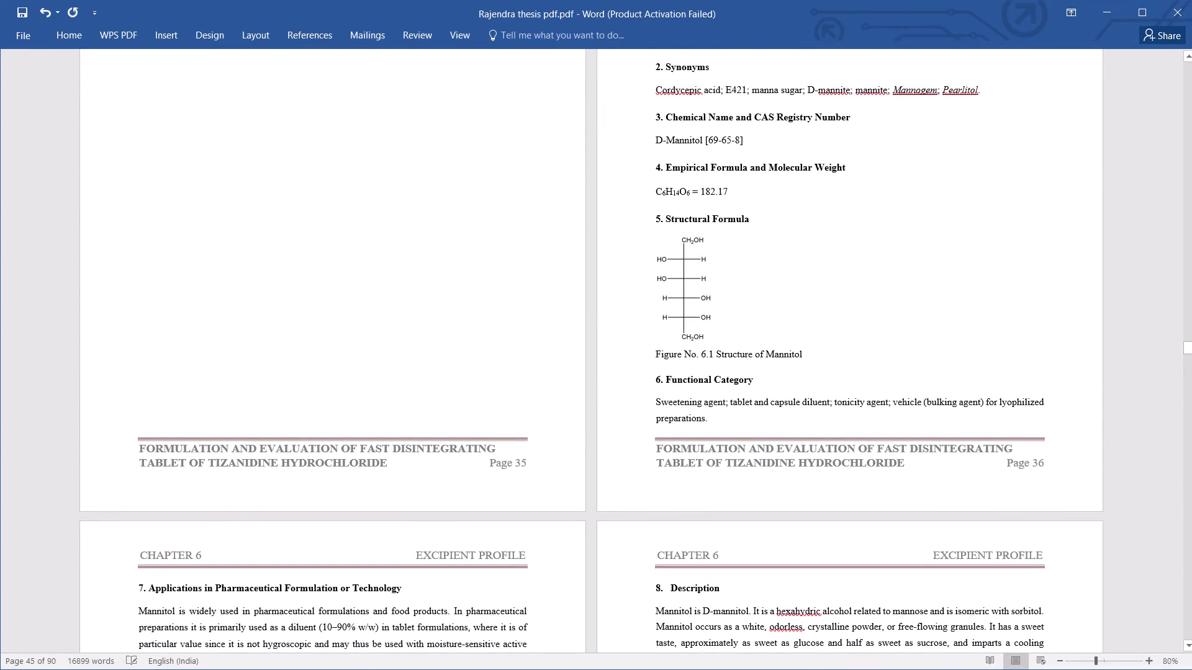
scroll(535, 338, "down", 1)
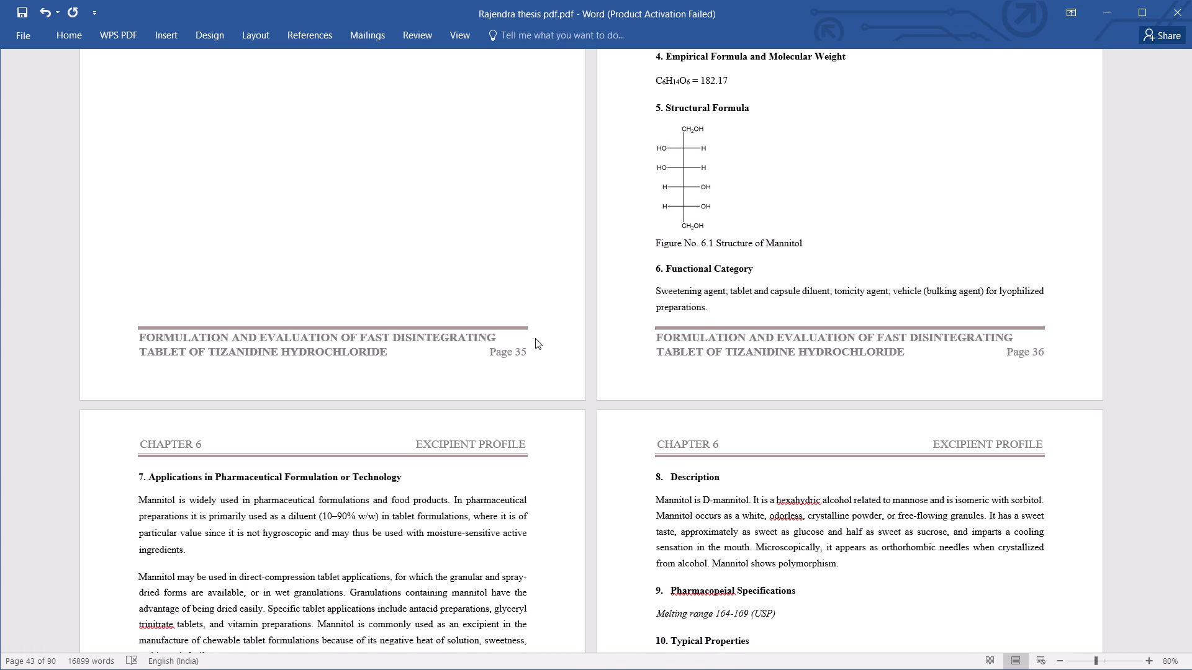
Switch to Document1 and start saving it, choosing the Desktop folder as the location.
key("alt+Tab")
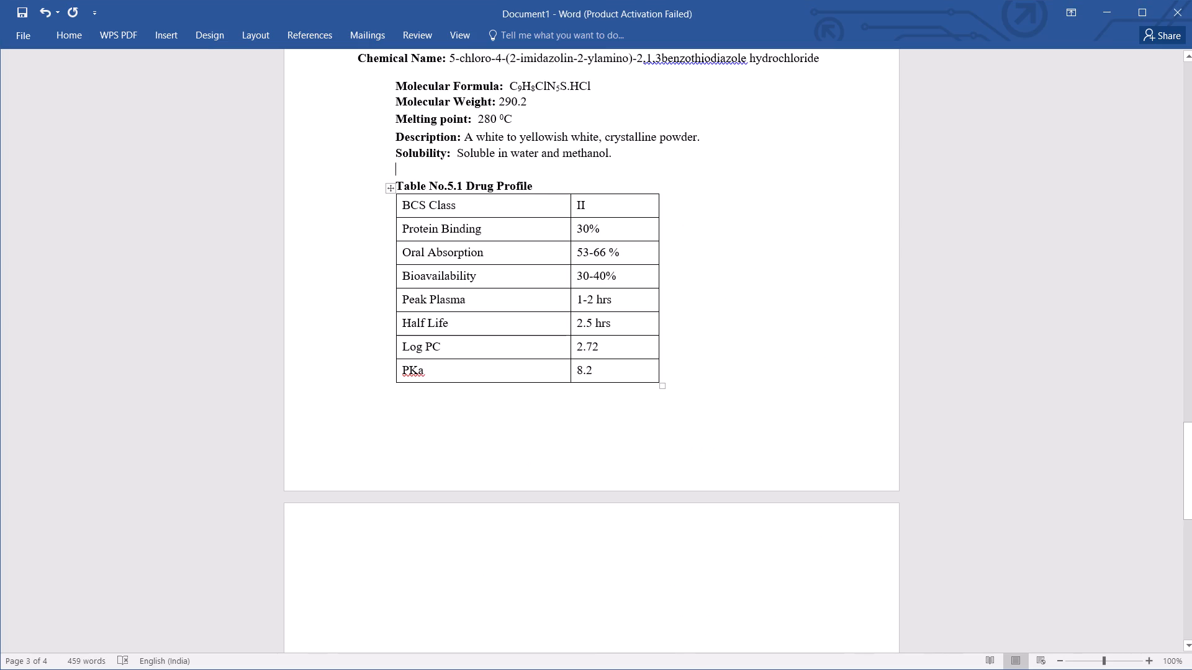
scroll(478, 250, "up", 12)
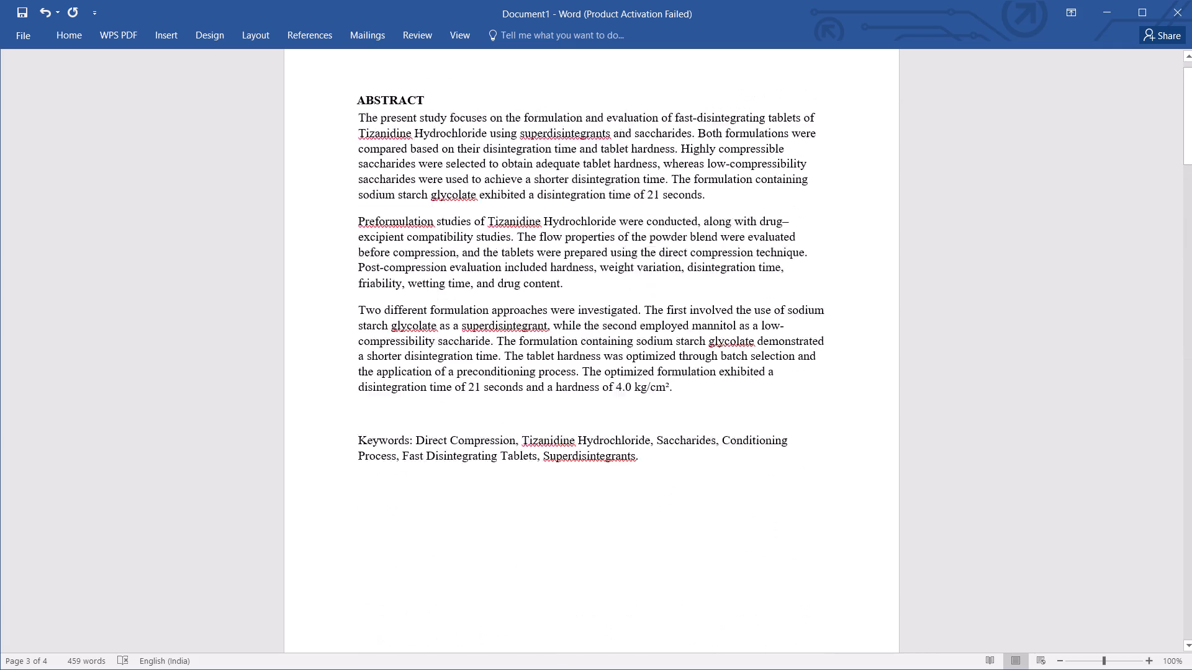
scroll(478, 250, "up", 7)
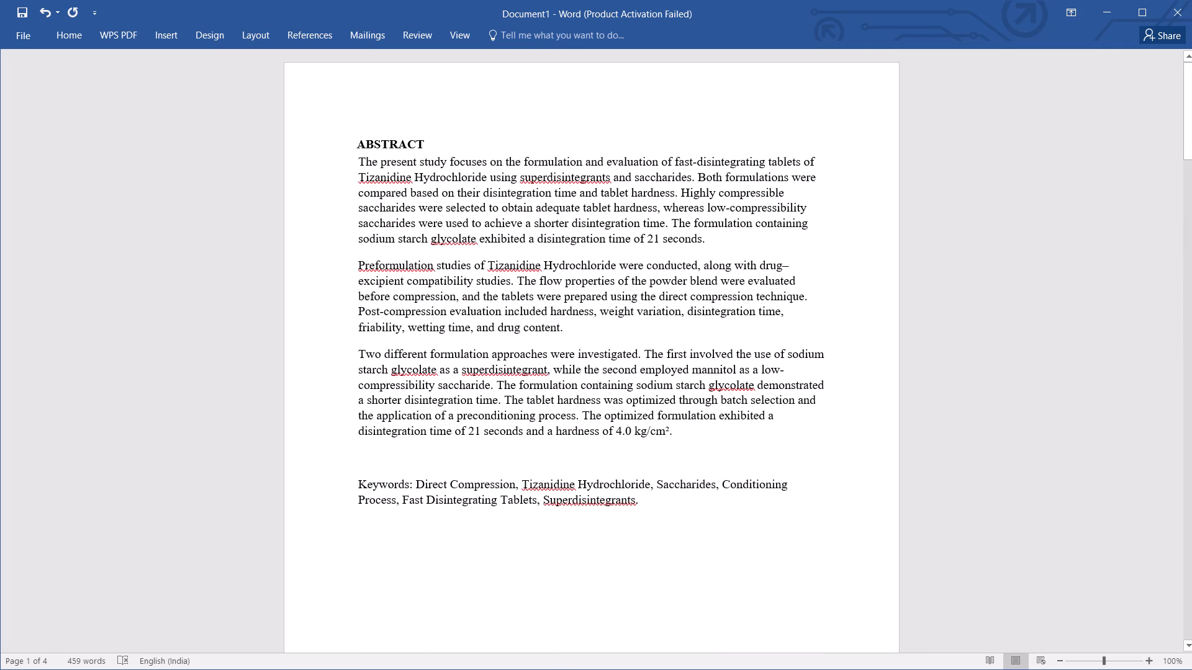
key("ctrl+s")
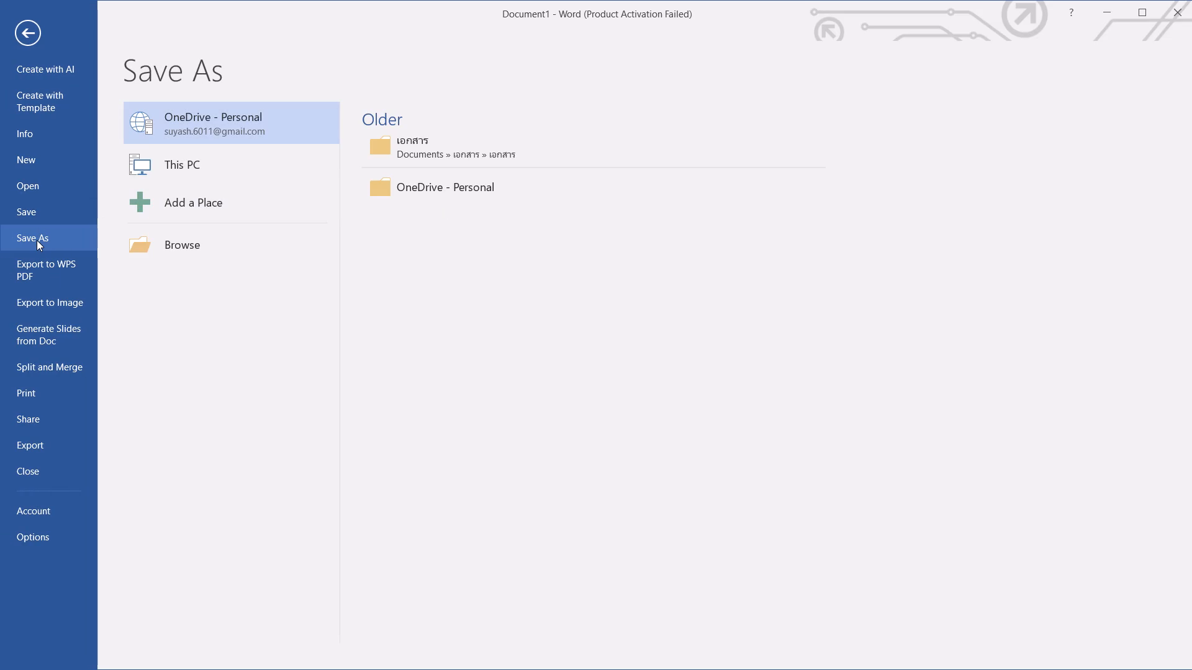
left_click(37, 240)
double_click(42, 239)
double_click(230, 172)
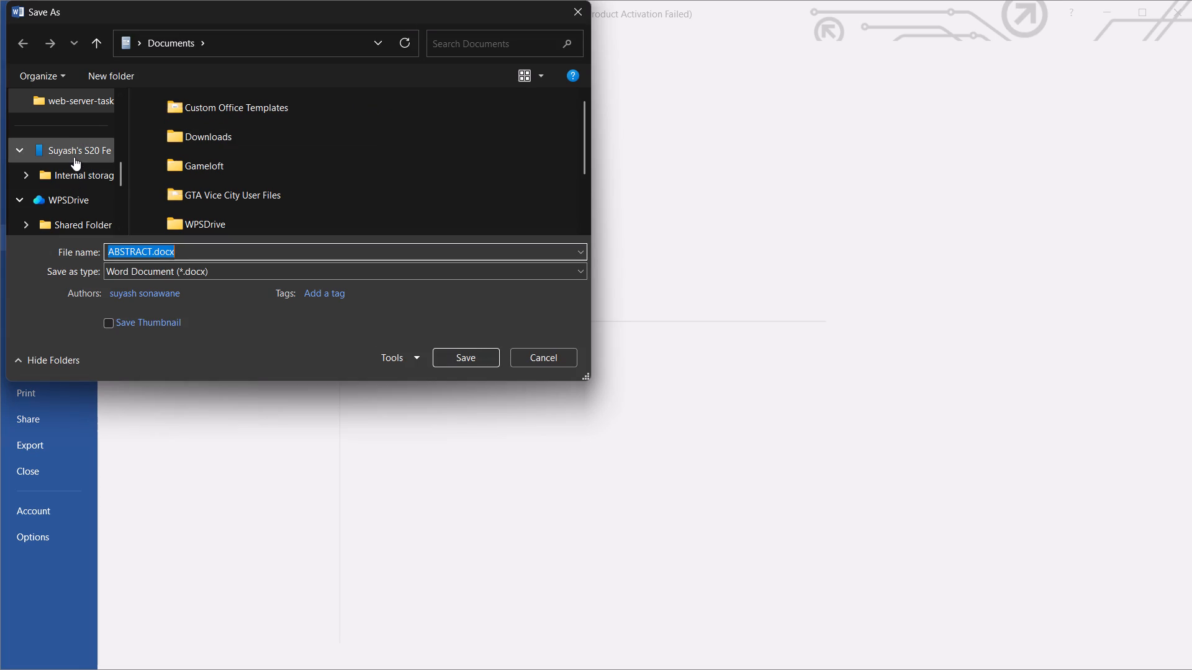
scroll(81, 196, "down", 1)
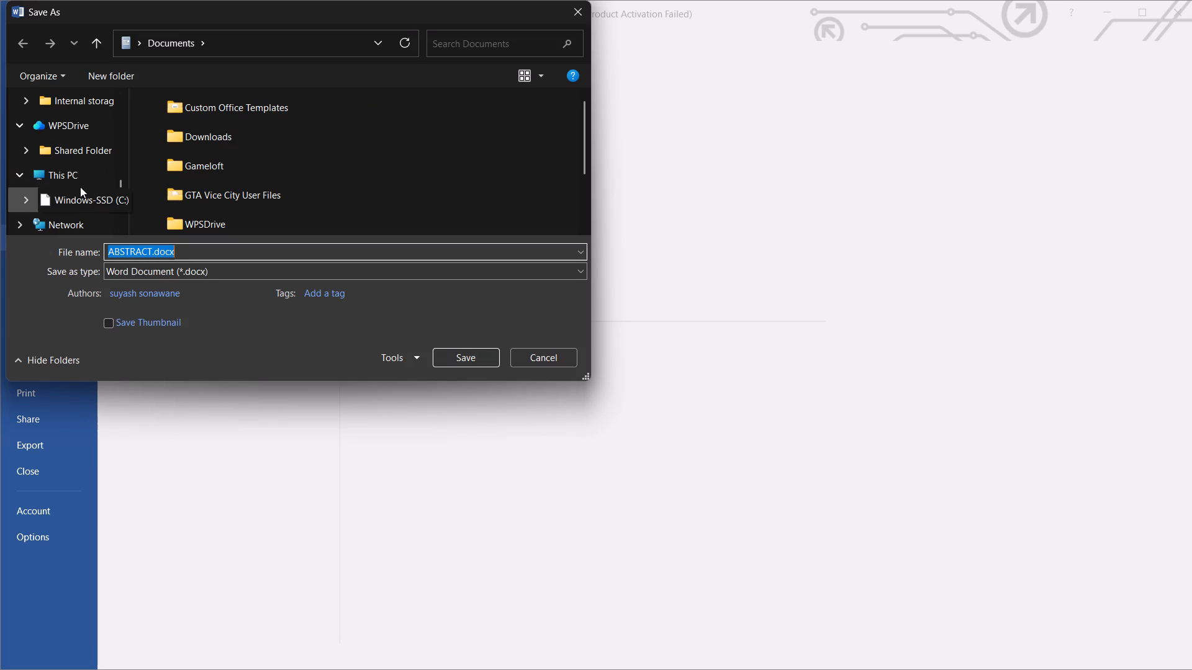
scroll(74, 148, "up", 5)
double_click(60, 173)
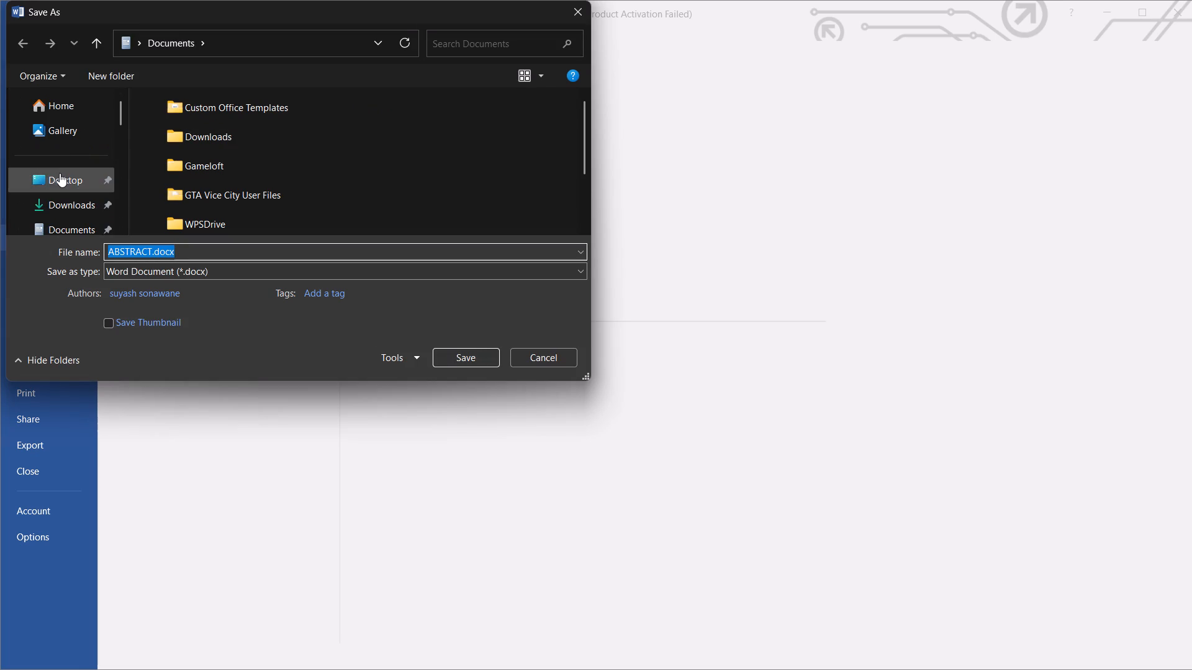
Replace the suggested file name with "kaveri research paper", keeping the .docx extension.
left_click(153, 252)
left_click(150, 251)
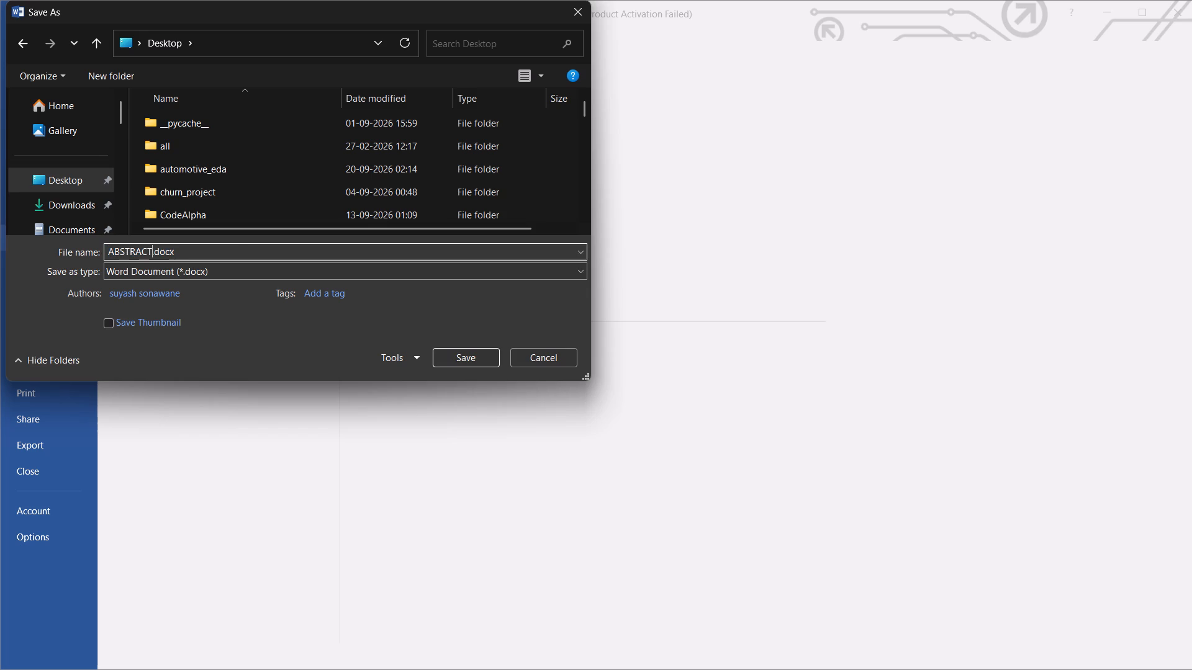
key("BackSpace")
key("BackSpace")
key("BackSpace")
key("BackSpace")
key("BackSpace")
key("BackSpace")
key("BackSpace")
key("BackSpace")
key("BackSpace")
key("BackSpace")
key("BackSpace")
key("BackSpace")
key("BackSpace")
key("BackSpace")
key("BackSpace")
type("di")
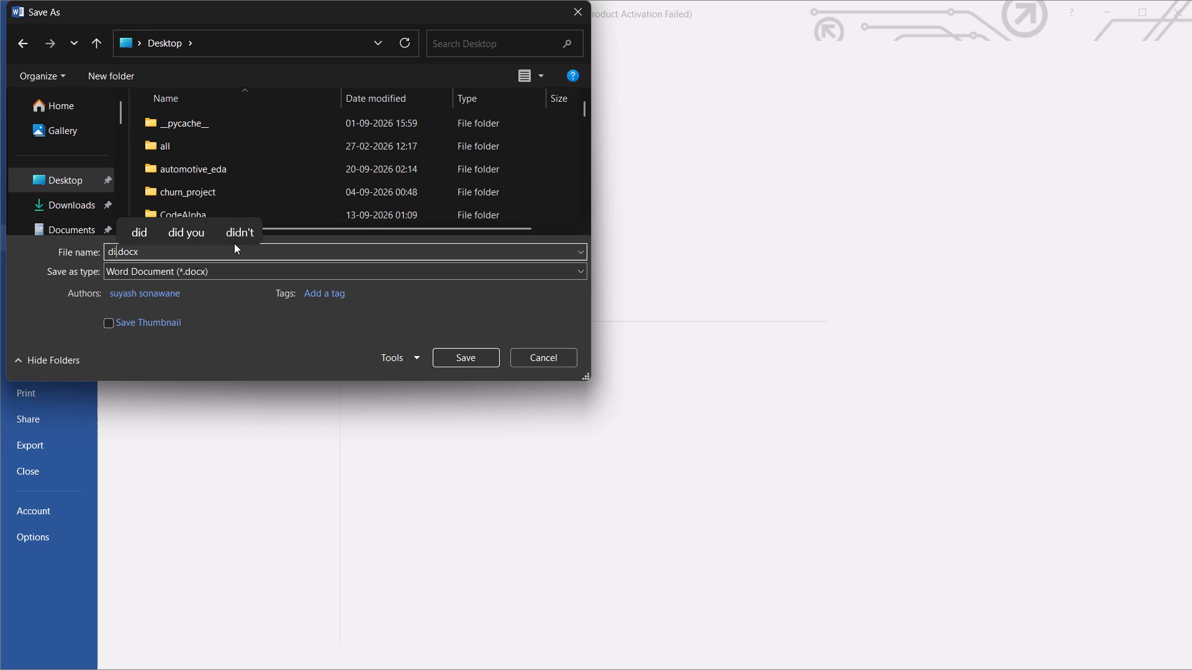
key("BackSpace")
key("BackSpace")
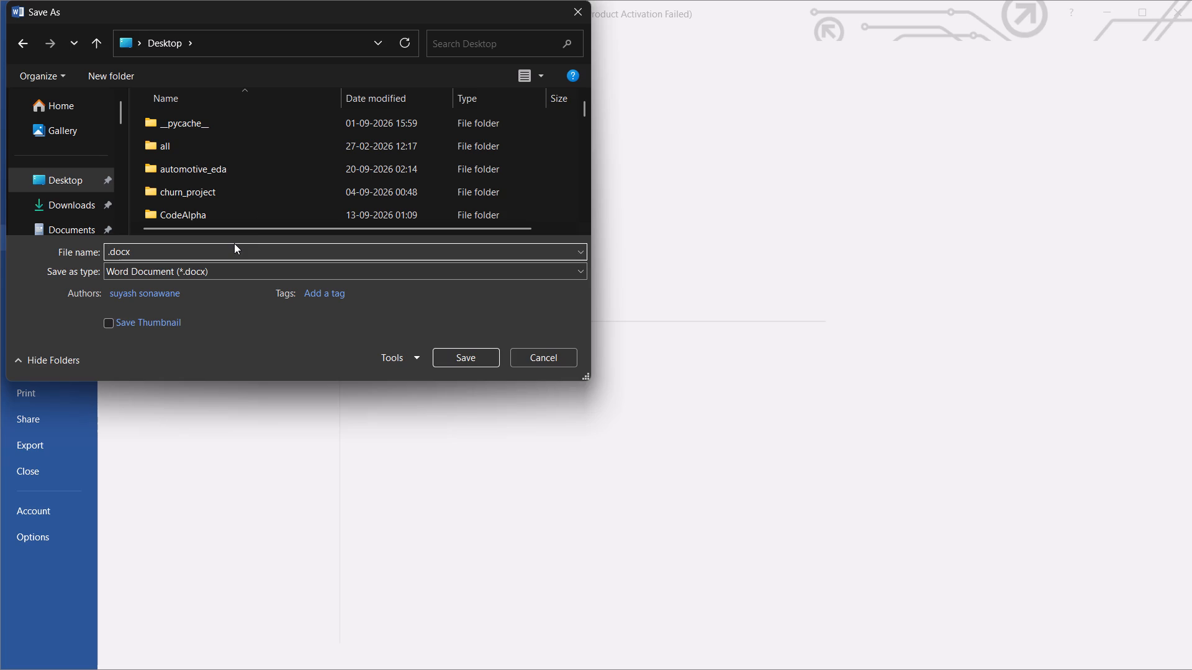
type("kaveri")
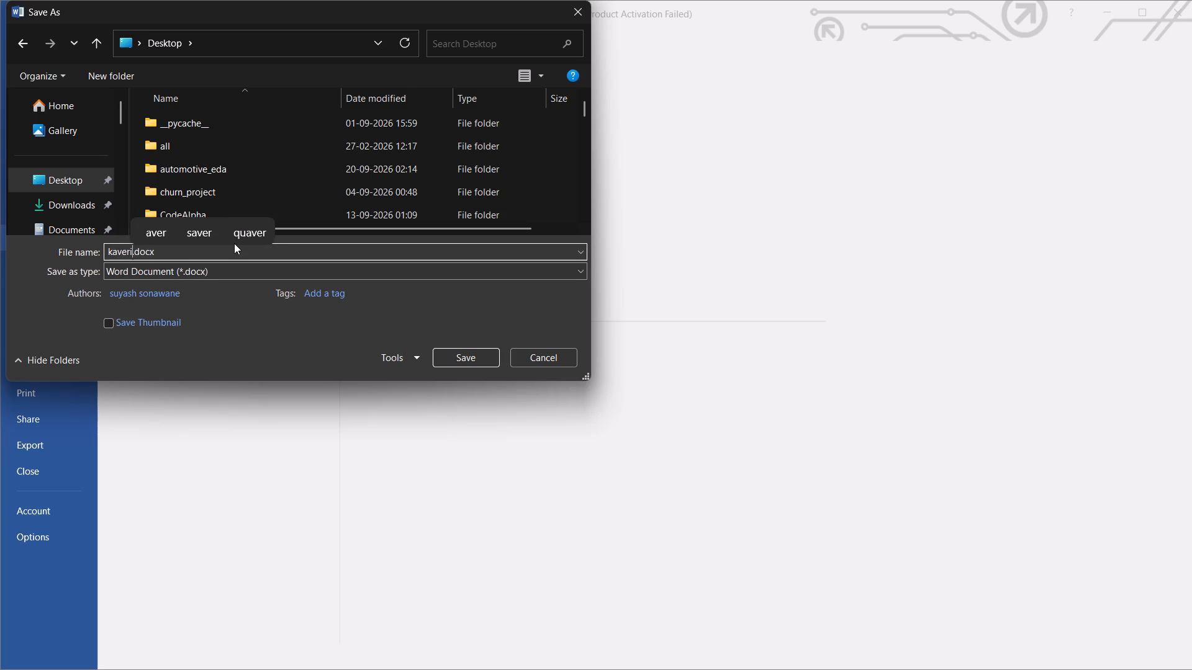
key("space")
type("re")
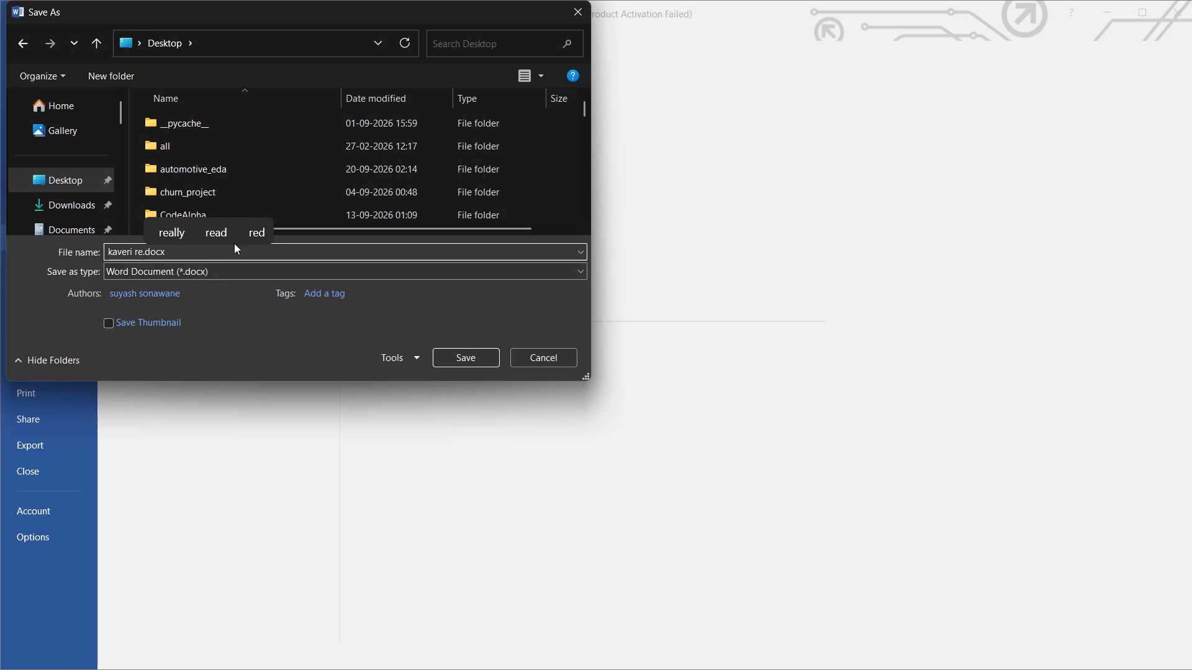
key("a")
type("search")
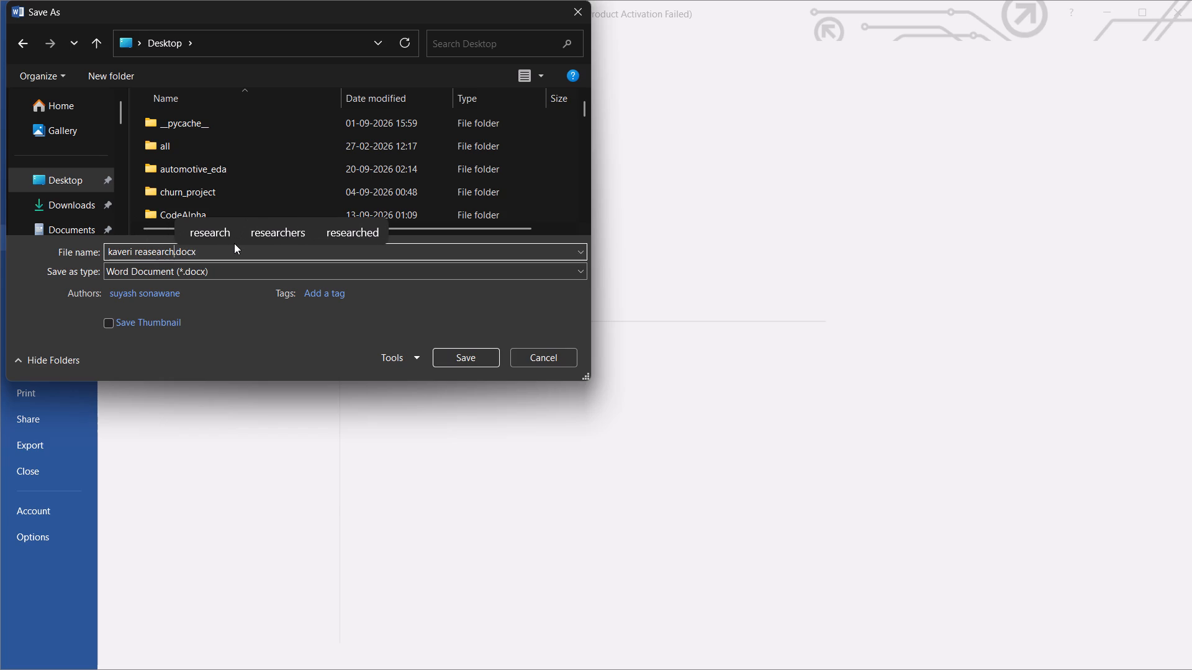
left_click(214, 235)
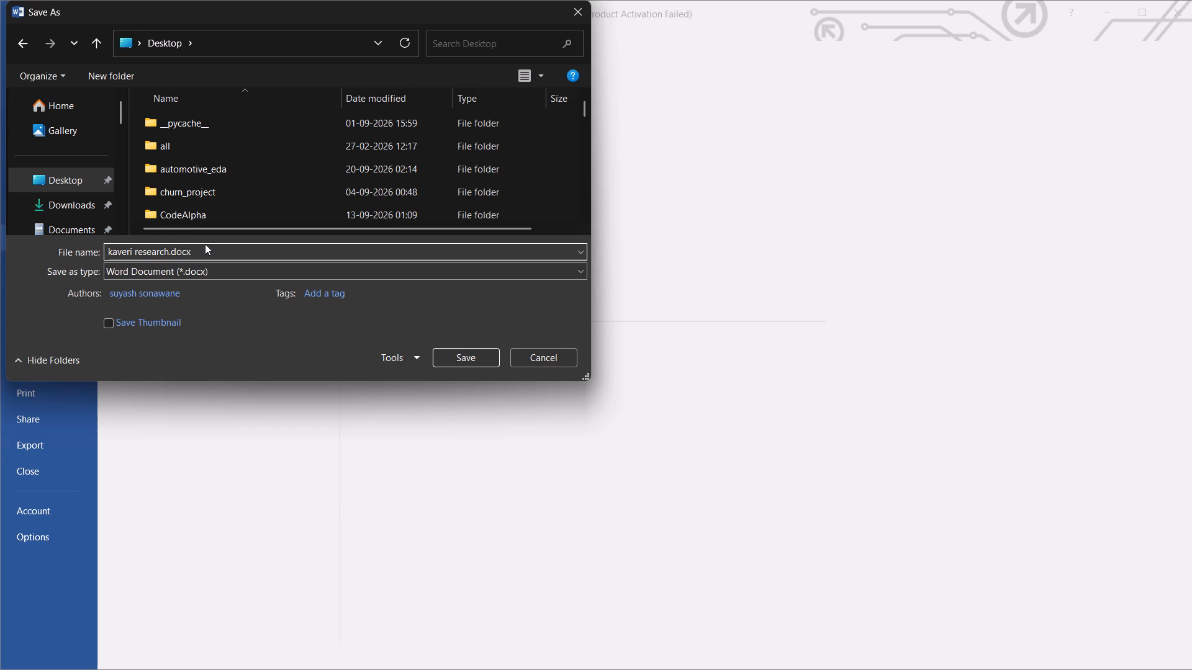
key("space")
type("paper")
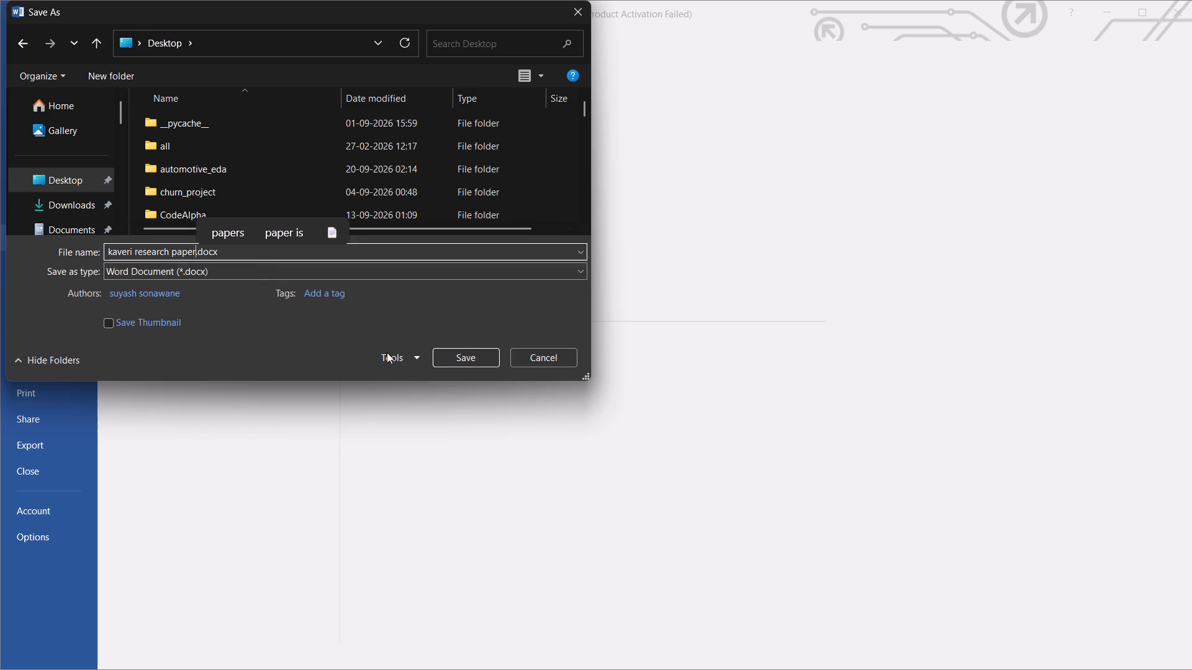
Save the document to the Desktop as a Word Document under the entered file name, and minimize its window.
left_click(449, 359)
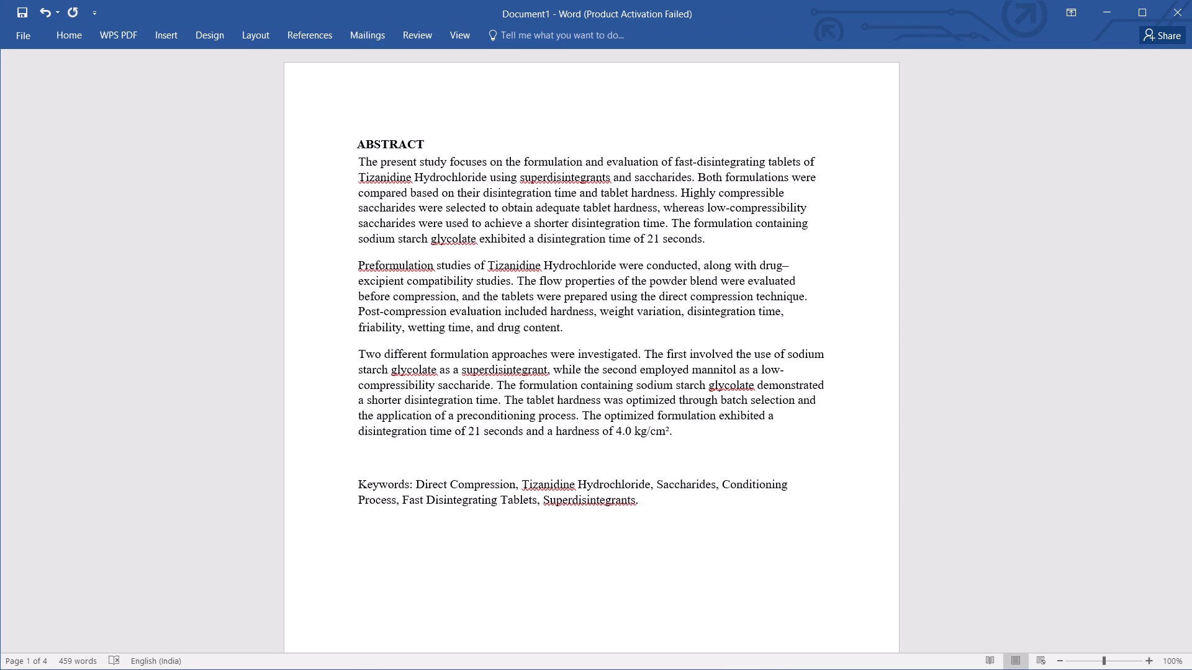
left_click(1118, 1)
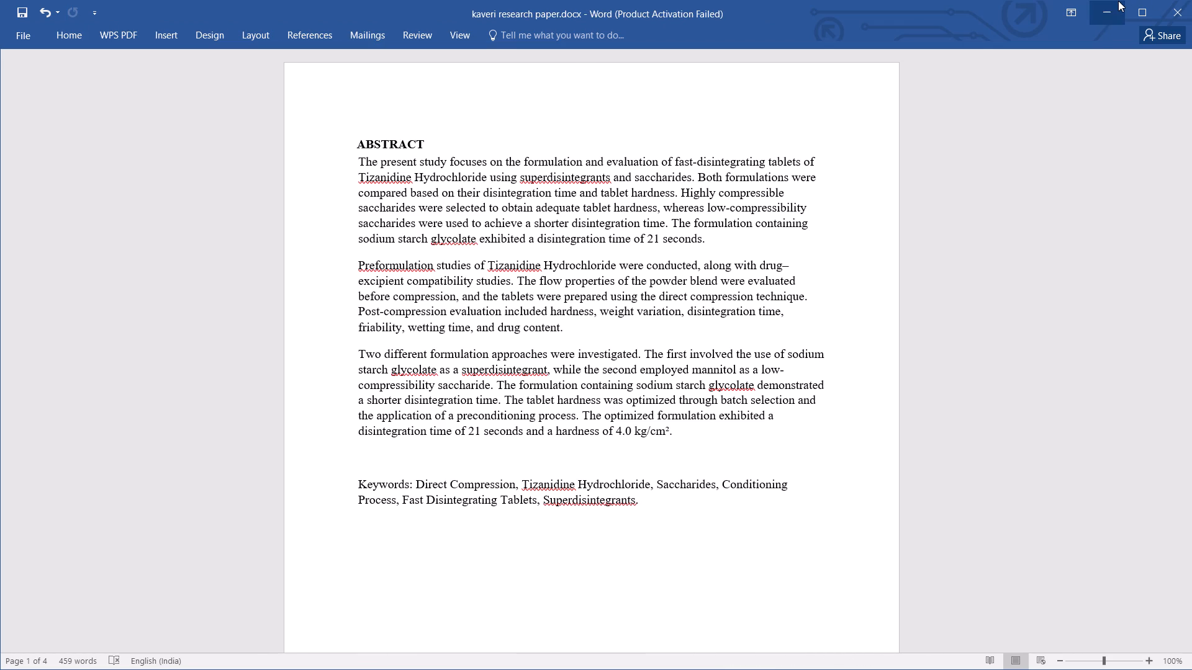
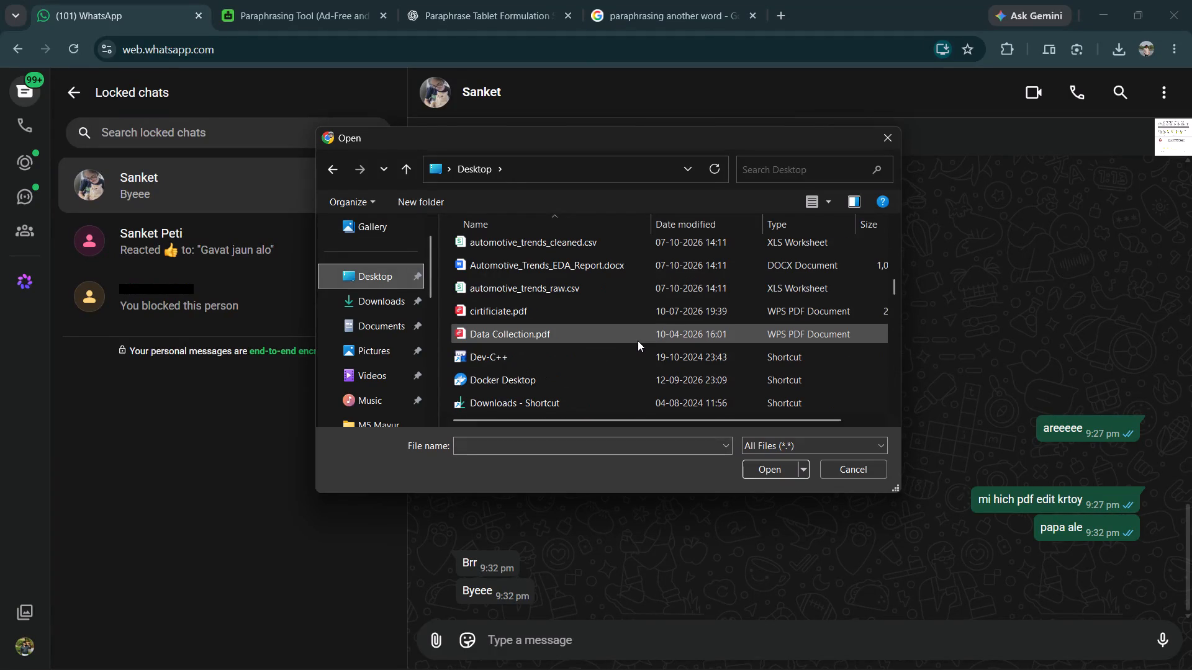
Find the "kaveri research paper.docx" file in the Desktop folder for attaching to the open WhatsApp chat.
scroll(638, 341, "down", 4)
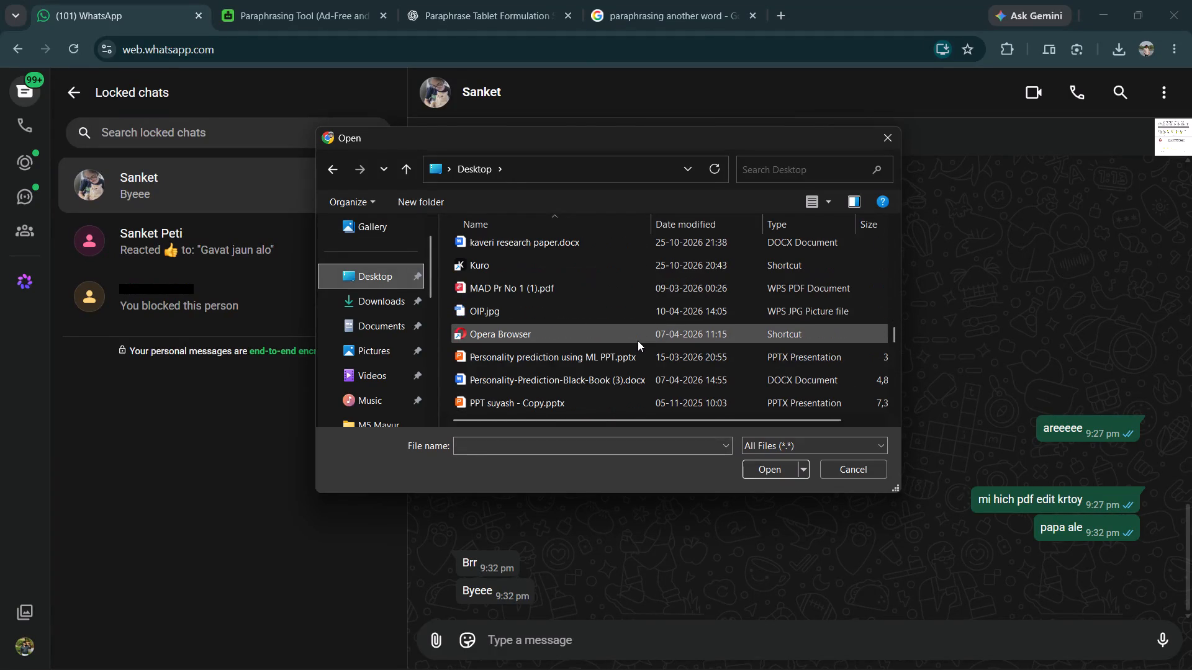
scroll(638, 341, "down", 1)
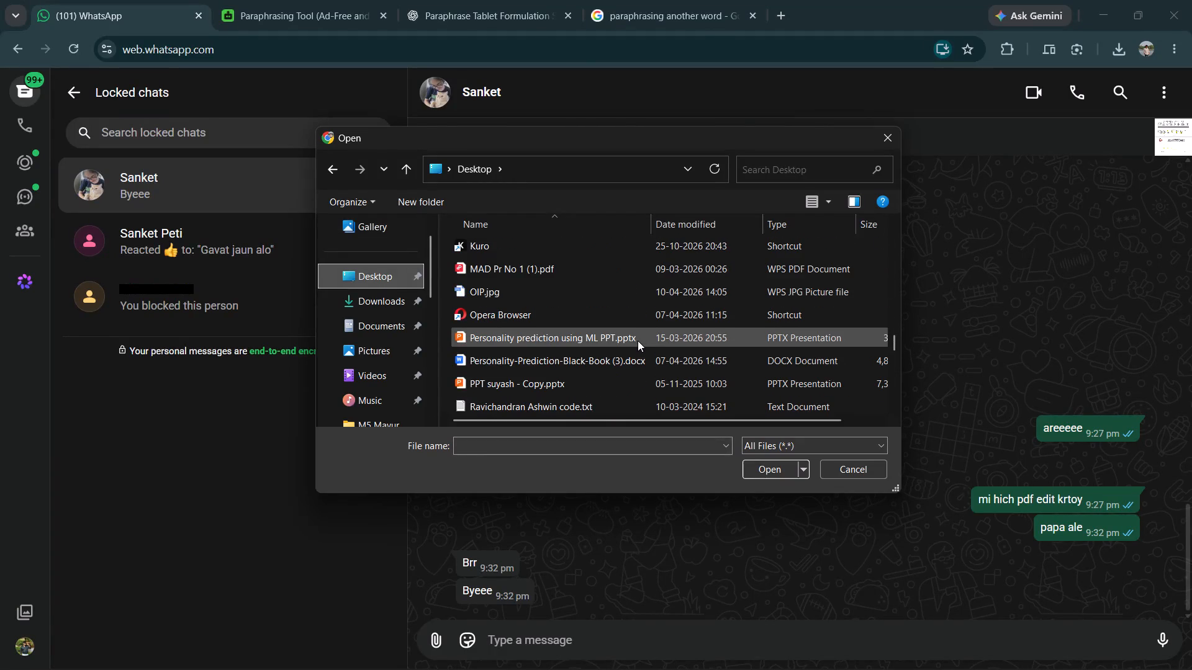
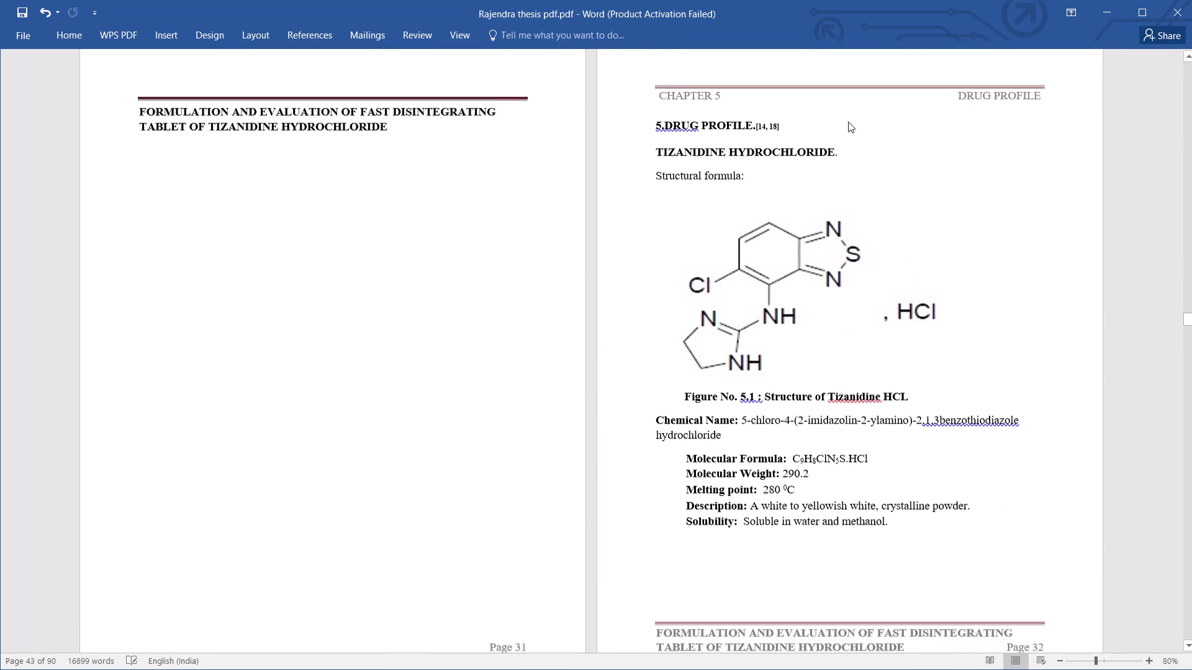
Switch from the thesis to the kaveri research paper and look through it from the abstract to the drug profile table.
scroll(848, 122, "down", 2)
key("alt+Tab")
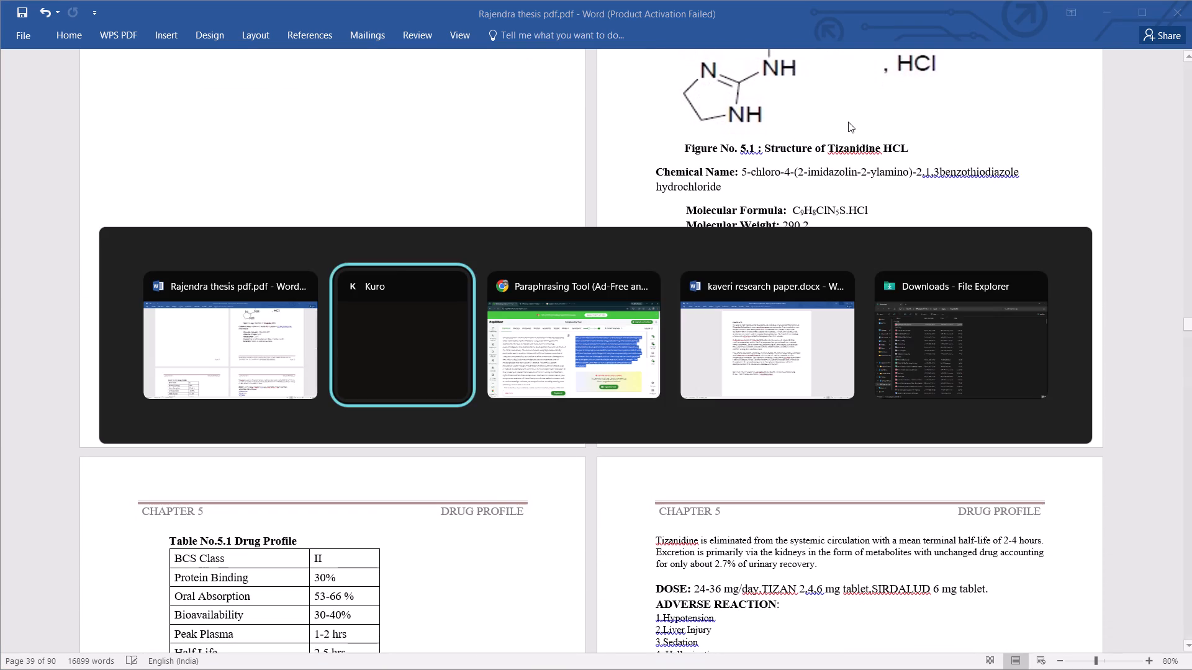
key("alt+Tab")
key("alt+Tab")
scroll(848, 122, "up", 4)
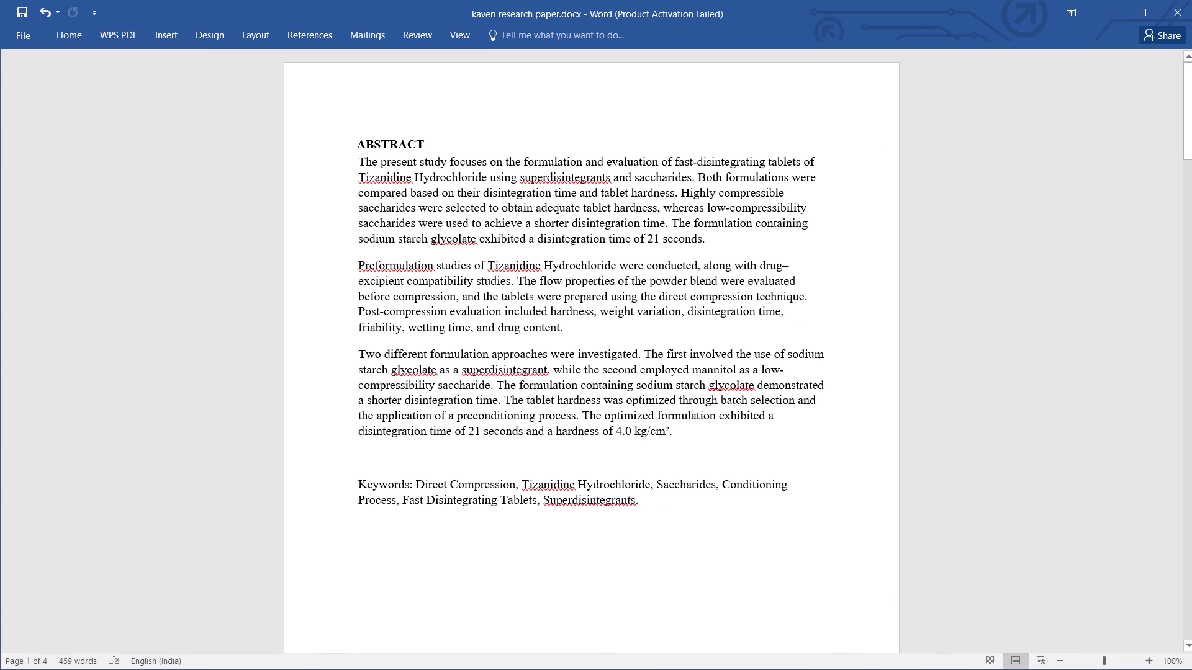
scroll(848, 122, "up", 1)
scroll(848, 122, "down", 5)
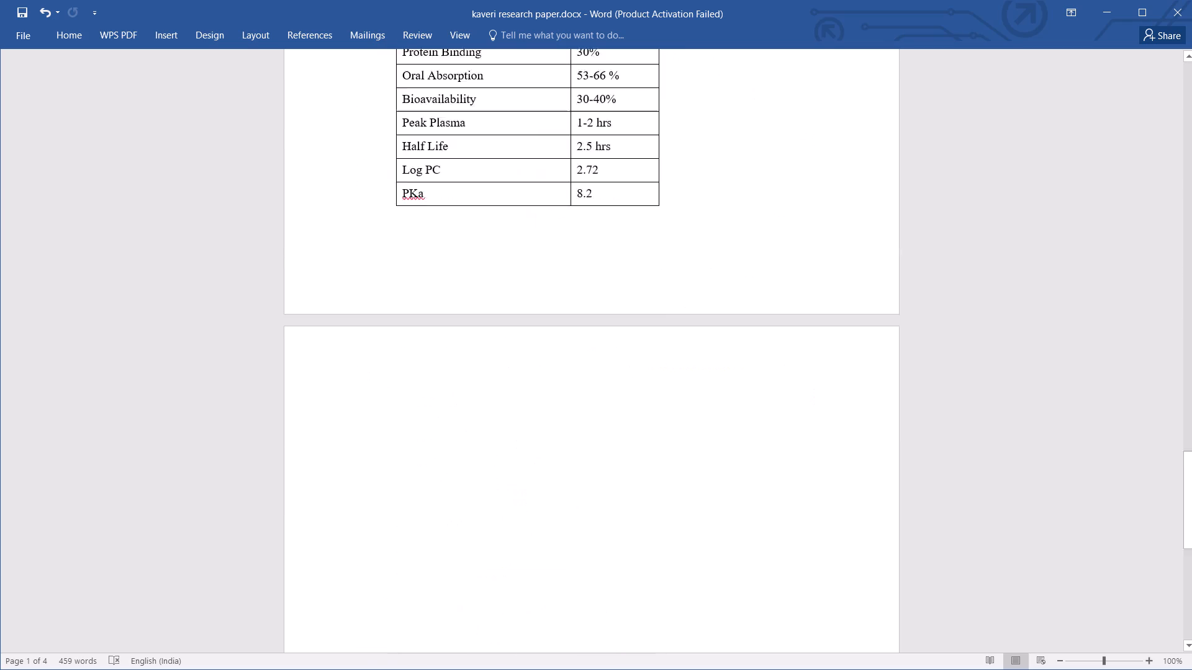
scroll(848, 122, "up", 2)
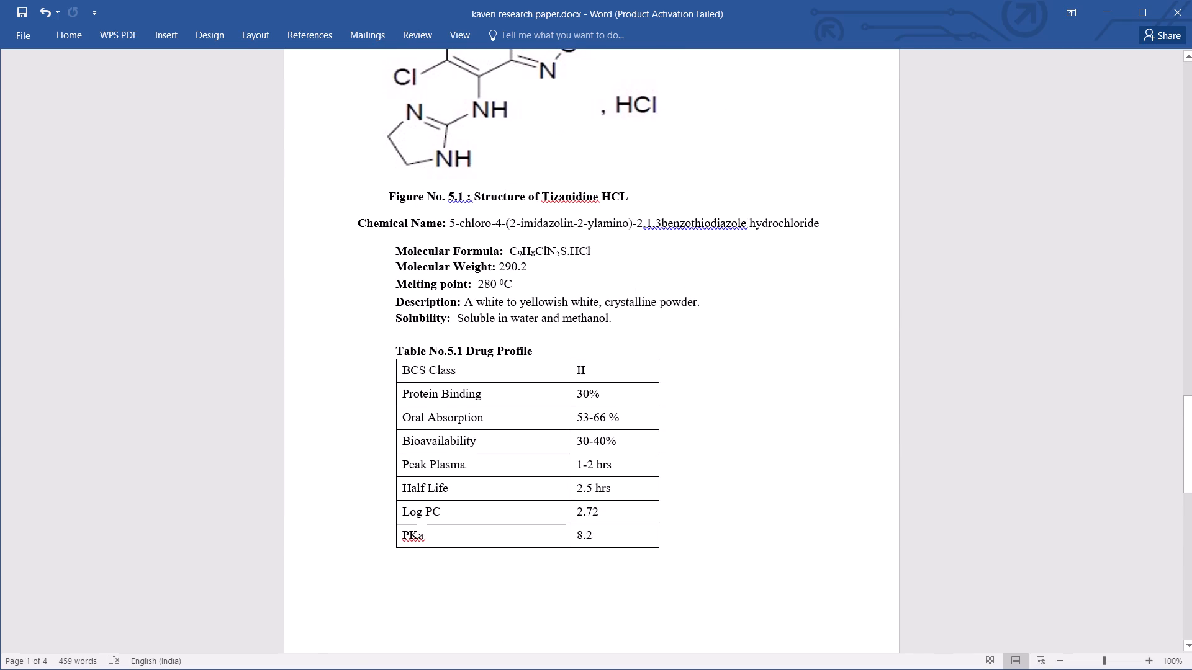
Switch to the thesis and review its Chapter 5 drug profile, from the structural formula to the pharmacology and drug interaction sections.
key("alt+Tab")
scroll(848, 122, "up", 1)
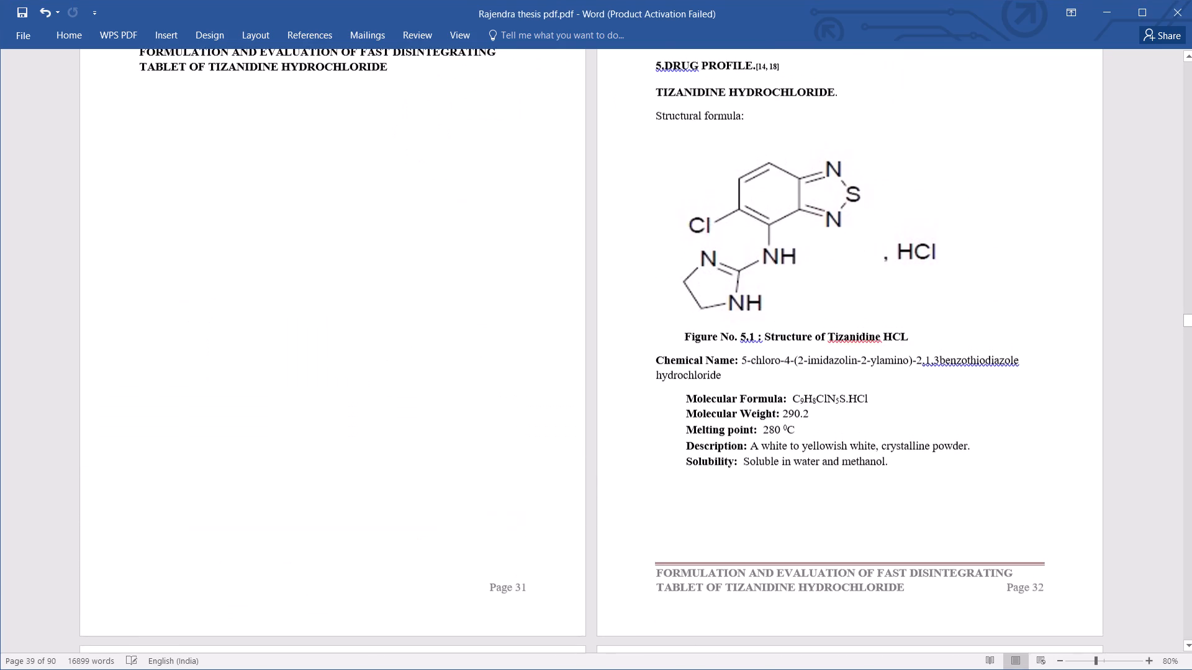
scroll(848, 122, "down", 2)
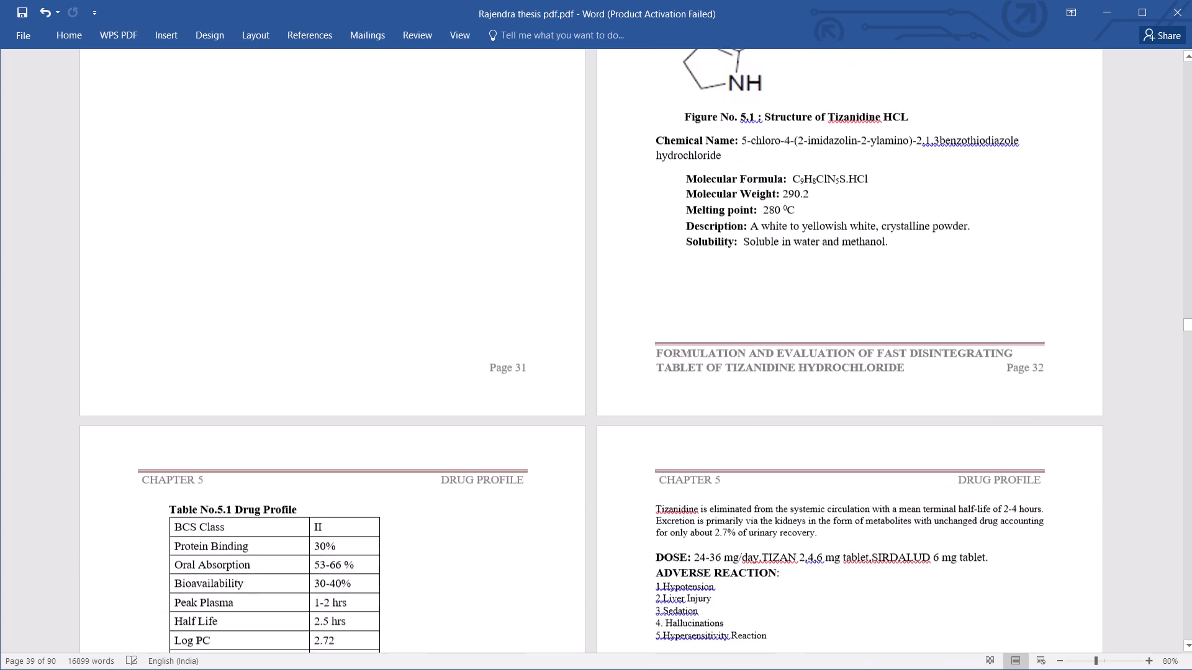
scroll(848, 122, "down", 5)
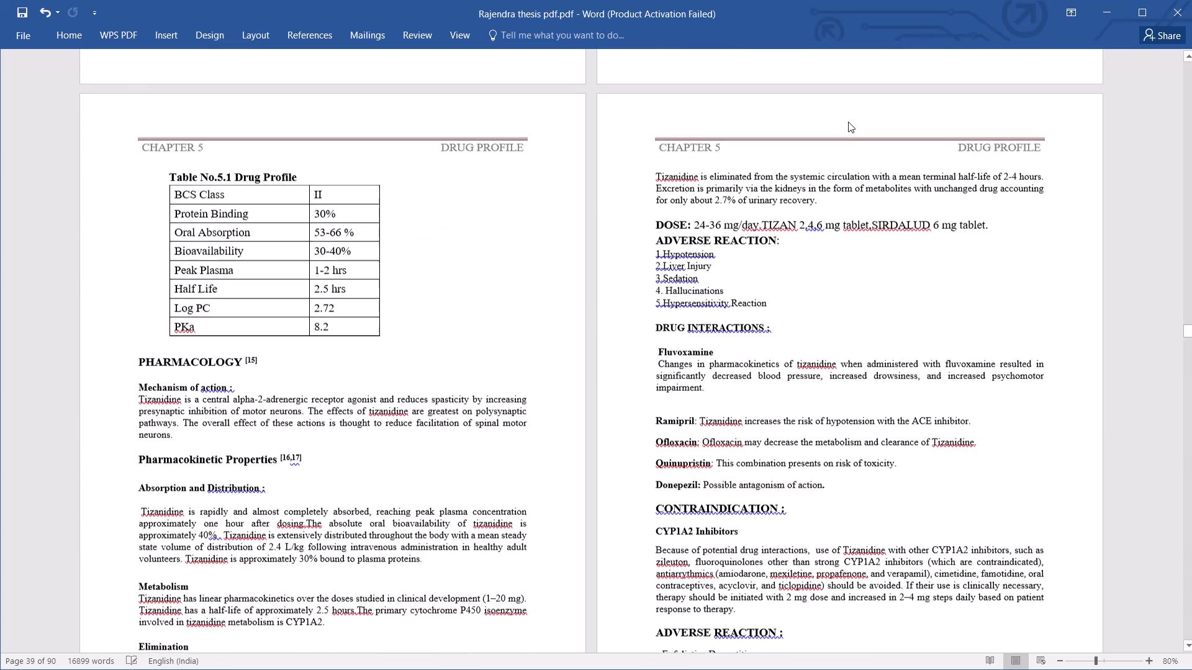
scroll(848, 122, "down", 1)
scroll(848, 122, "up", 1)
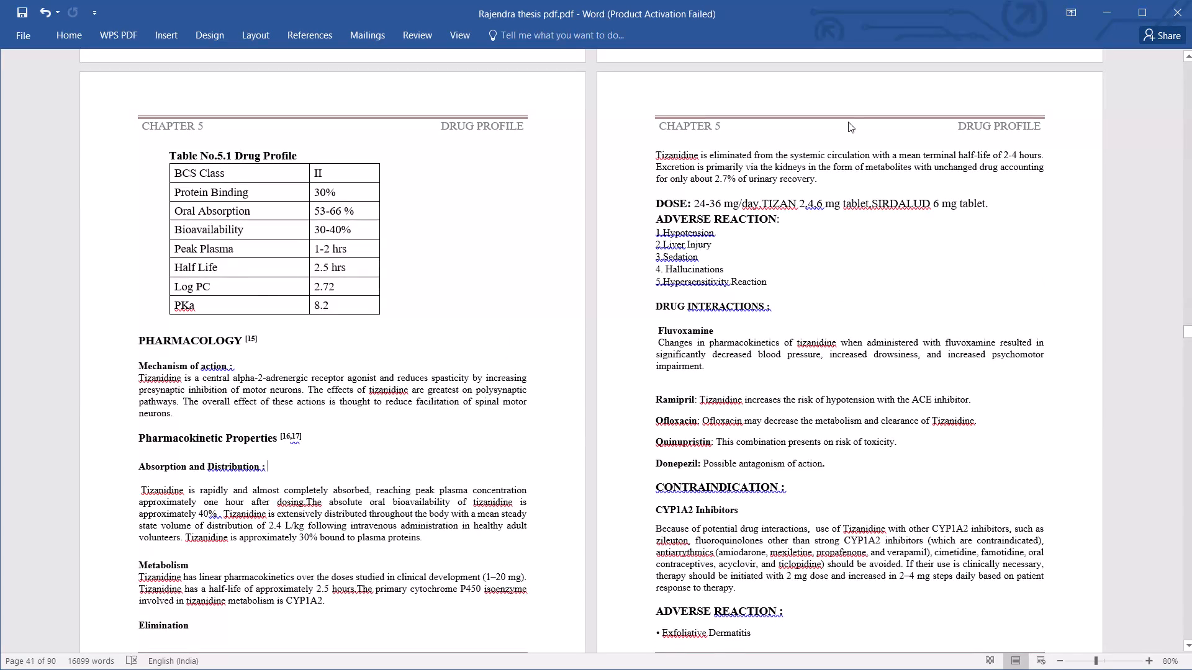
scroll(848, 122, "up", 4)
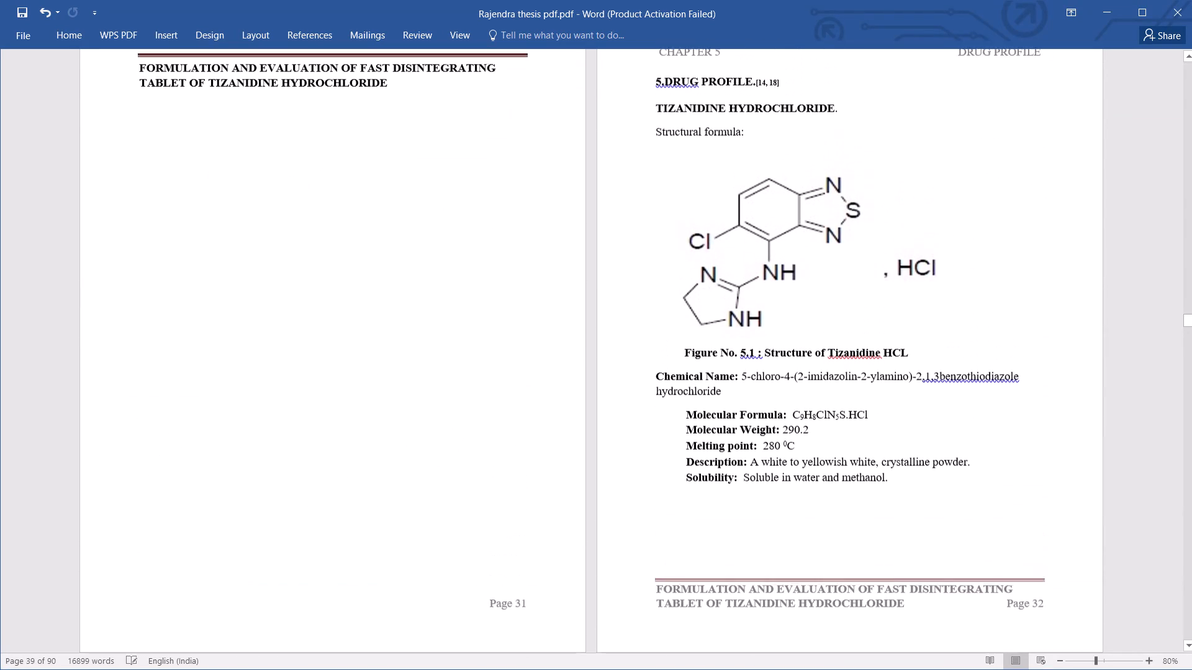
scroll(841, 148, "up", 1)
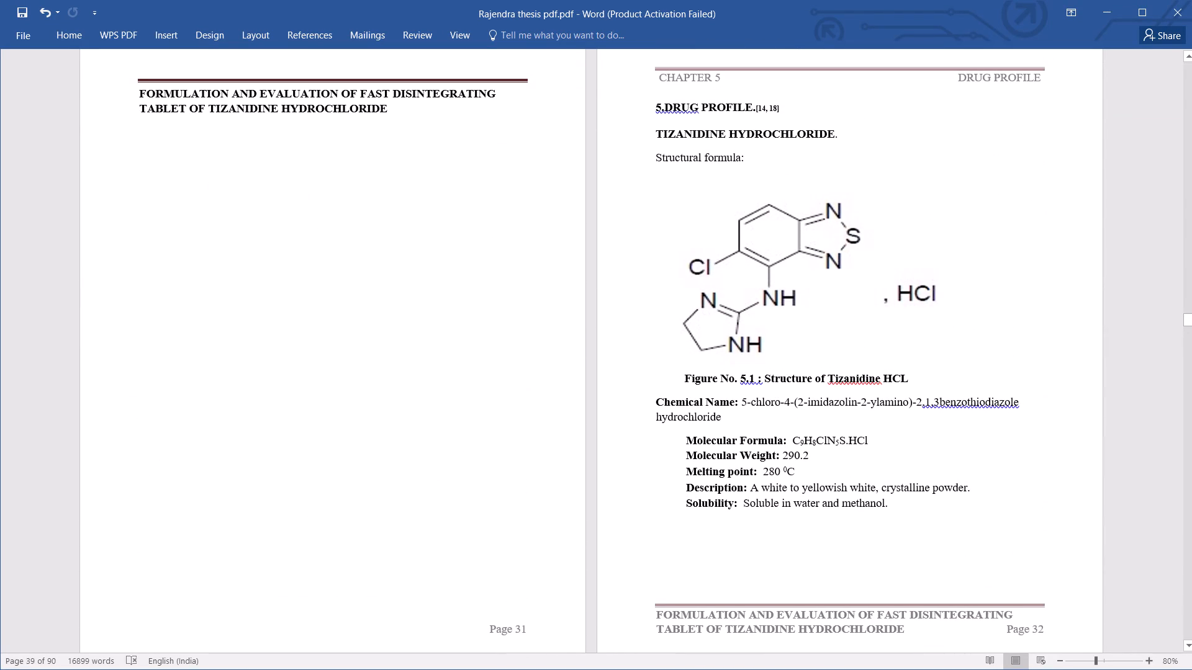
scroll(731, 473, "down", 2)
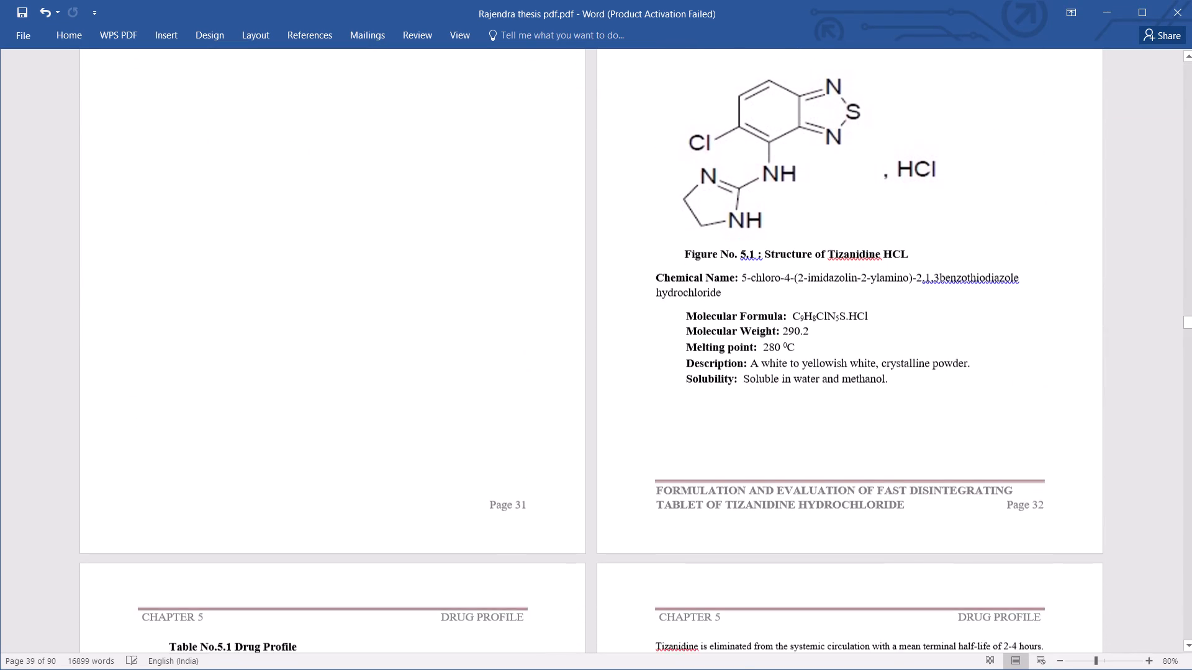
scroll(731, 473, "down", 2)
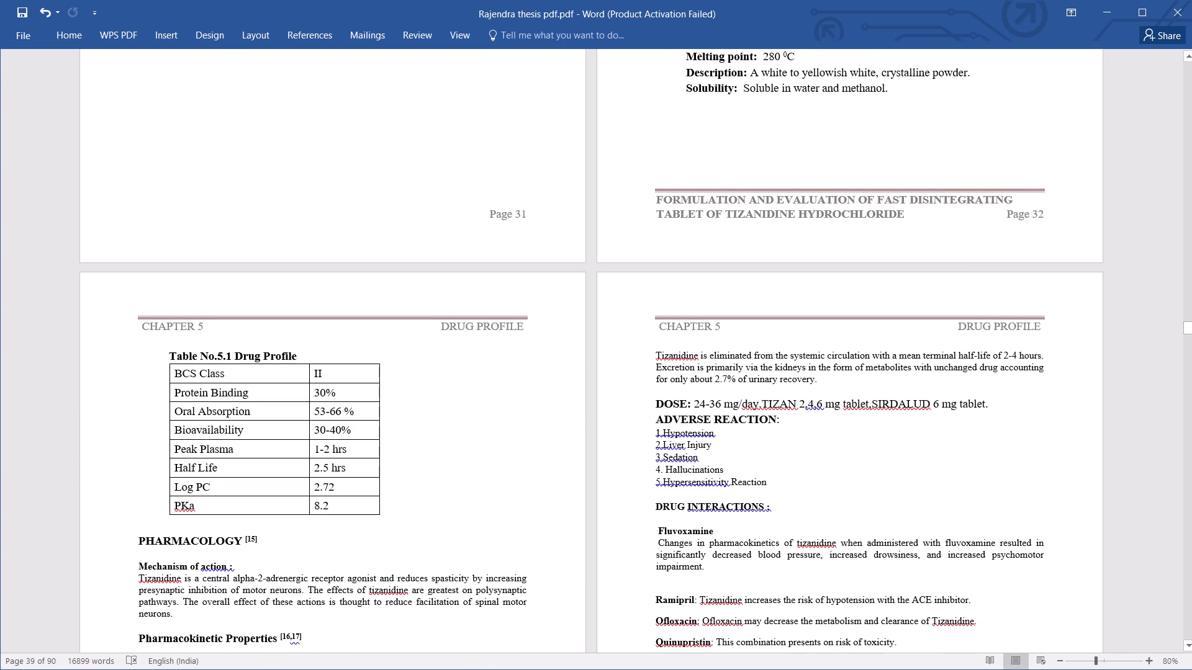
Switch to the kaveri research paper and delete the caption "Table No.5.1 Drug Profile" above the table.
key("alt+Tab")
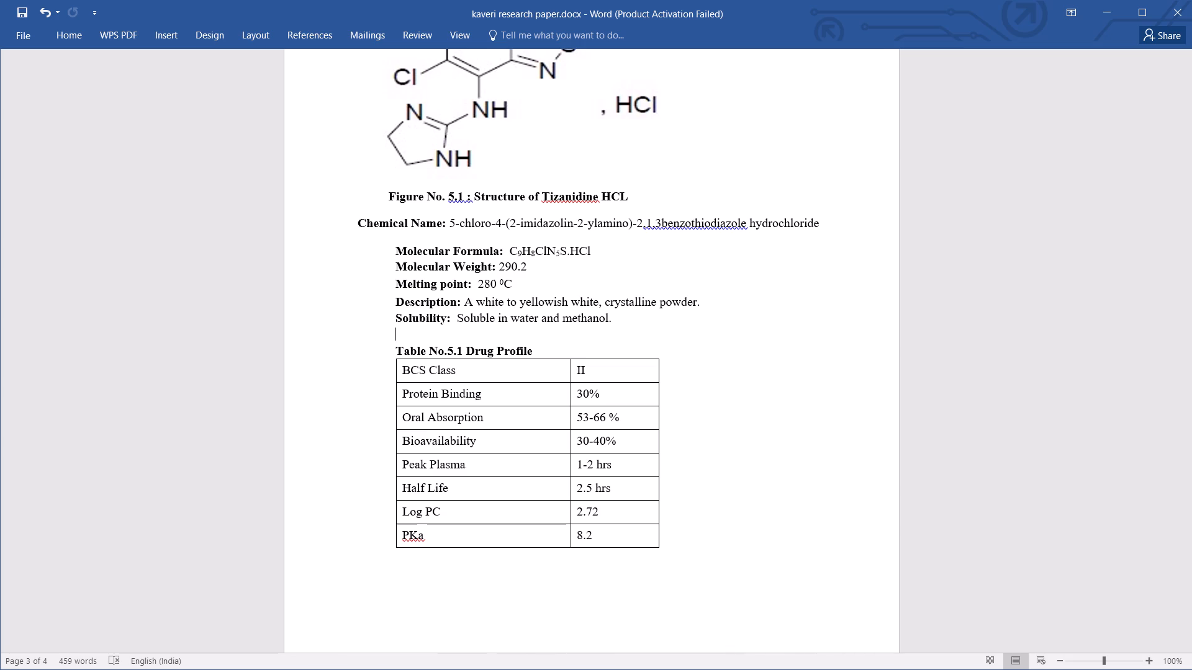
left_click_drag(541, 354, 402, 354)
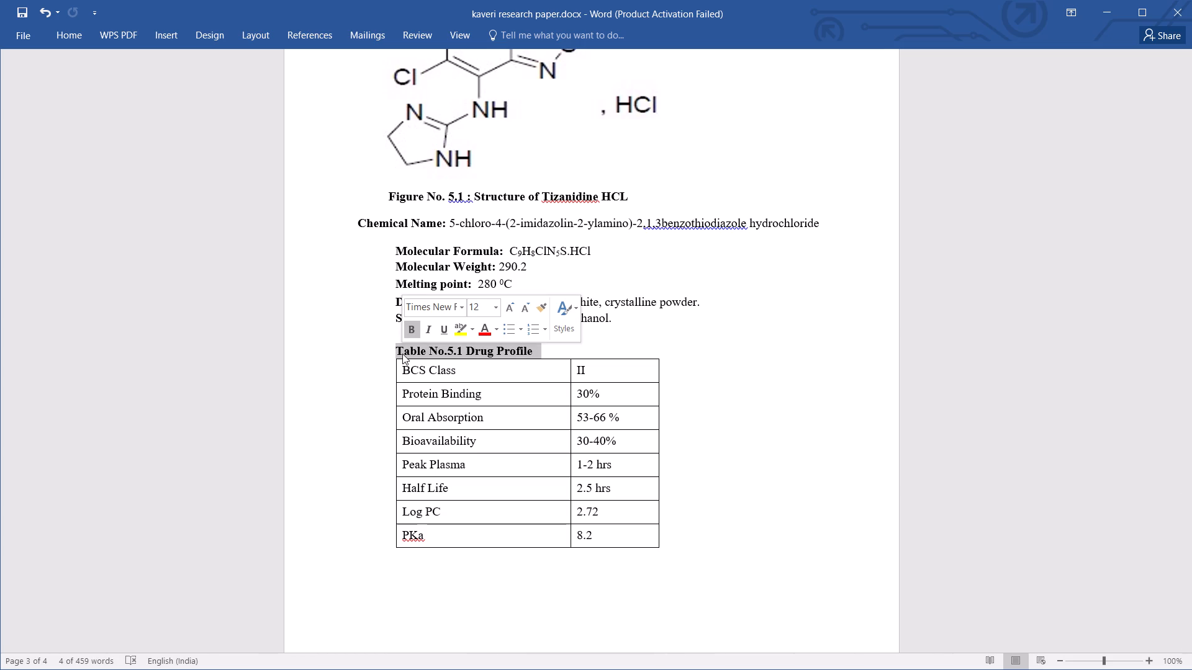
type("Fo")
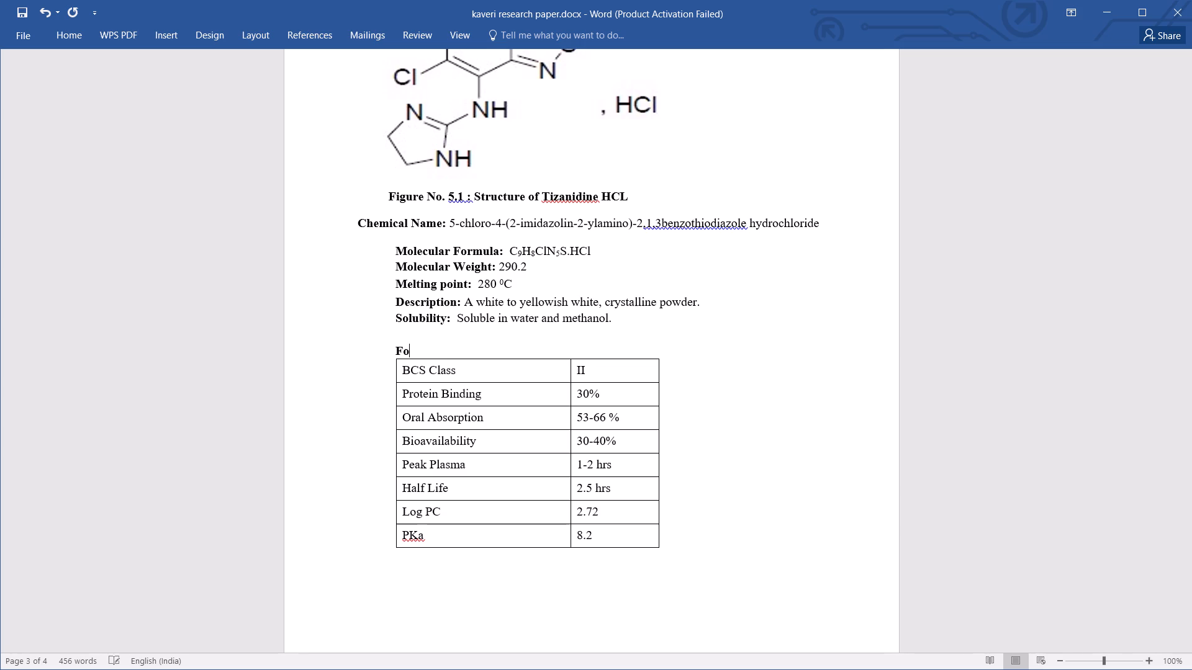
key("BackSpace")
key("BackSpace")
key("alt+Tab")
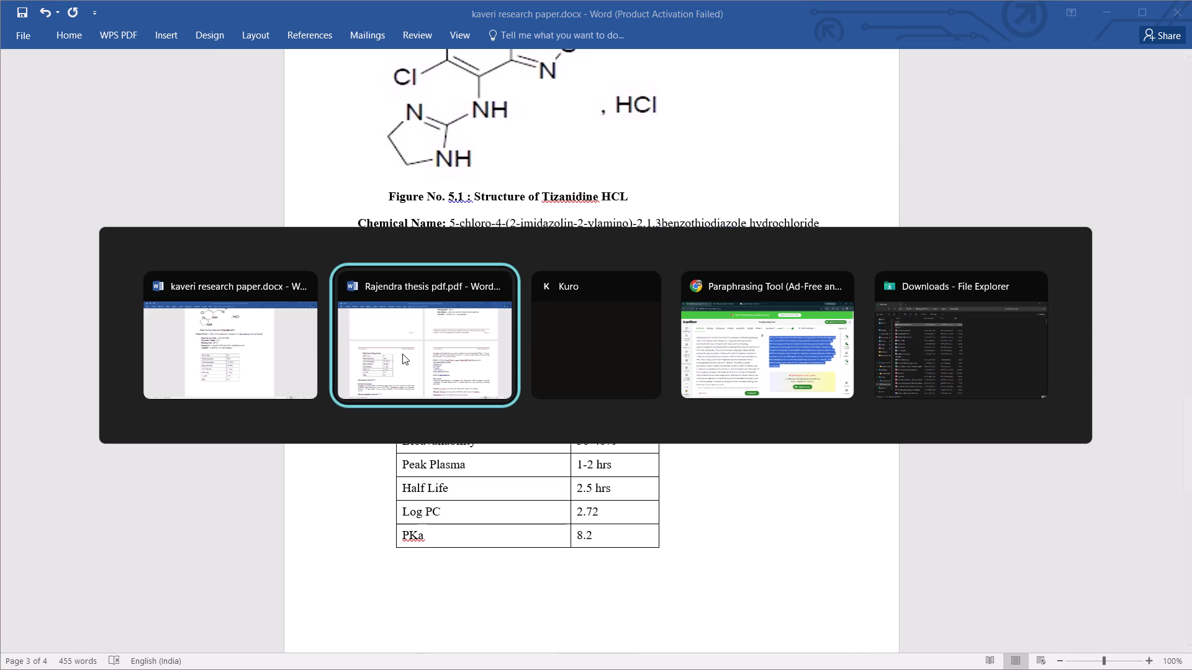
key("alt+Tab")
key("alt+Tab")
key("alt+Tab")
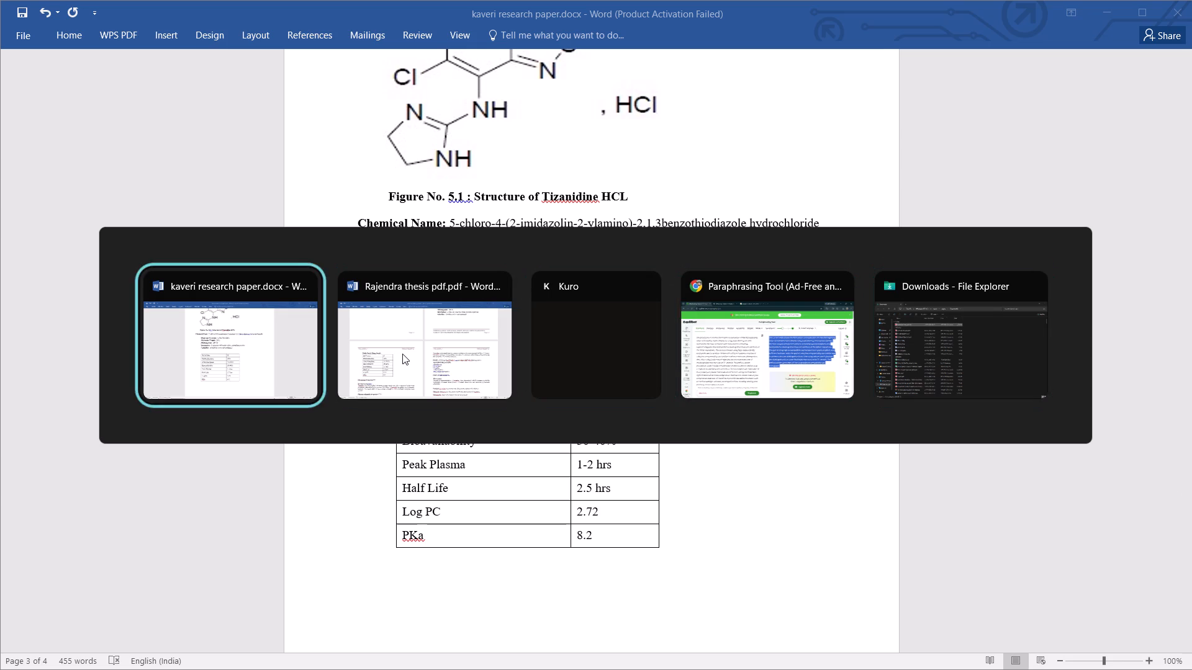
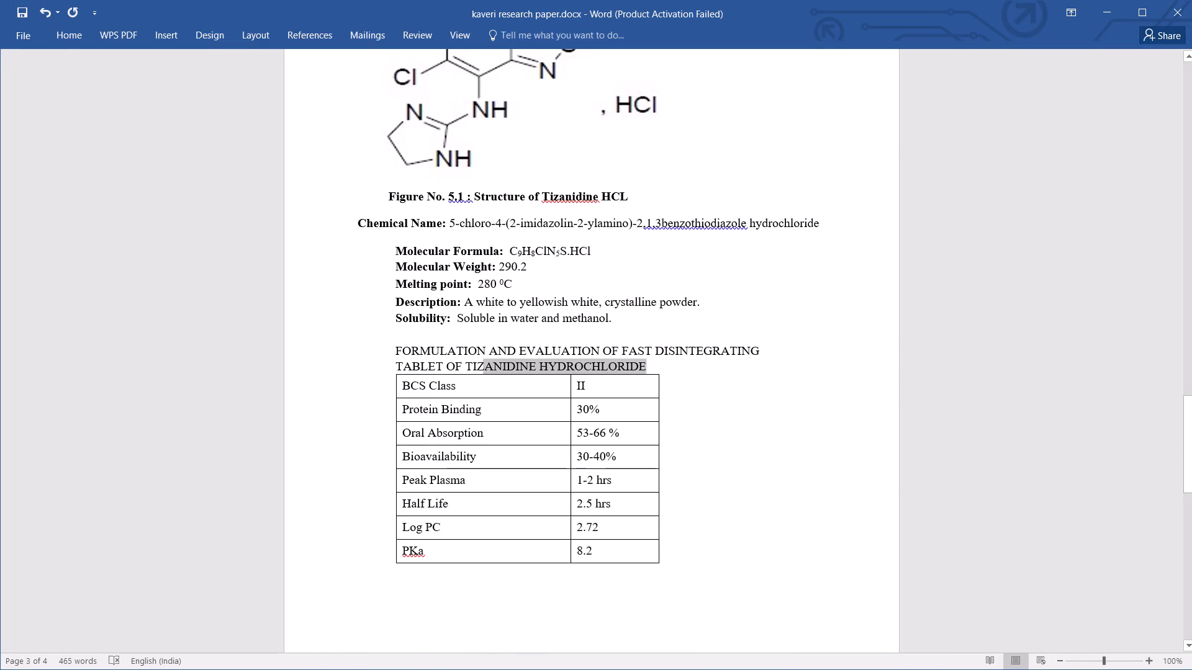
Make the two-line "FORMULATION AND EVALUATION OF FAST DISINTEGRATING TABLET OF TIZANIDINE HYDROCHLORIDE" heading above the properties table bold.
left_click_drag(466, 375, 382, 349)
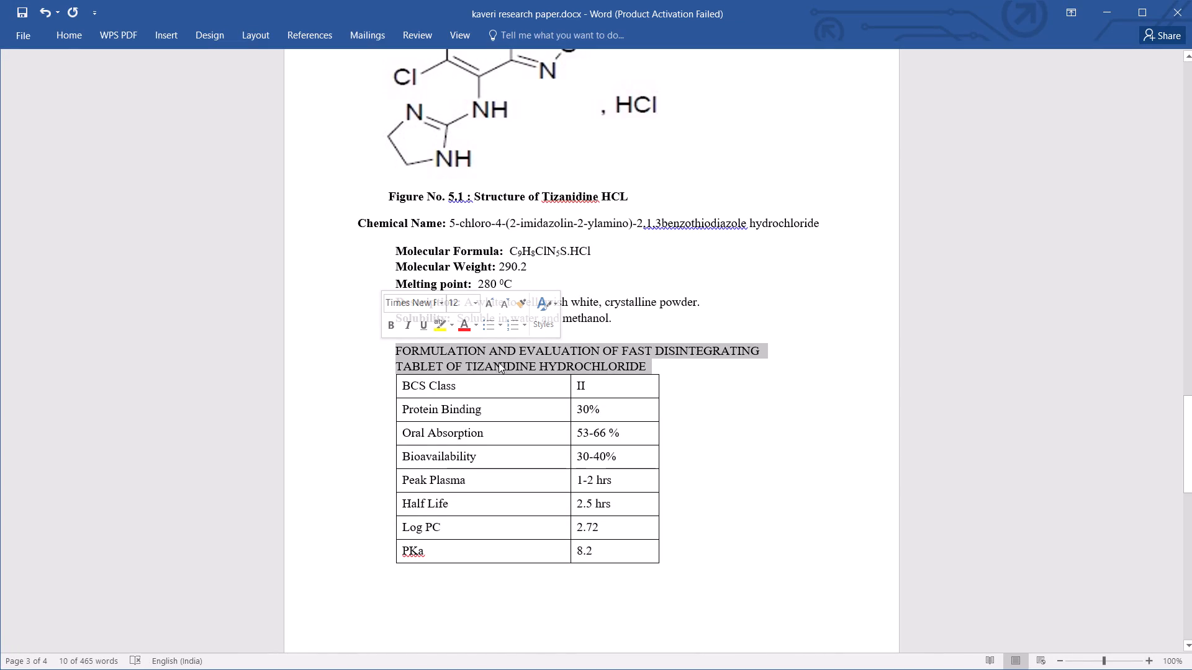
left_click(505, 361)
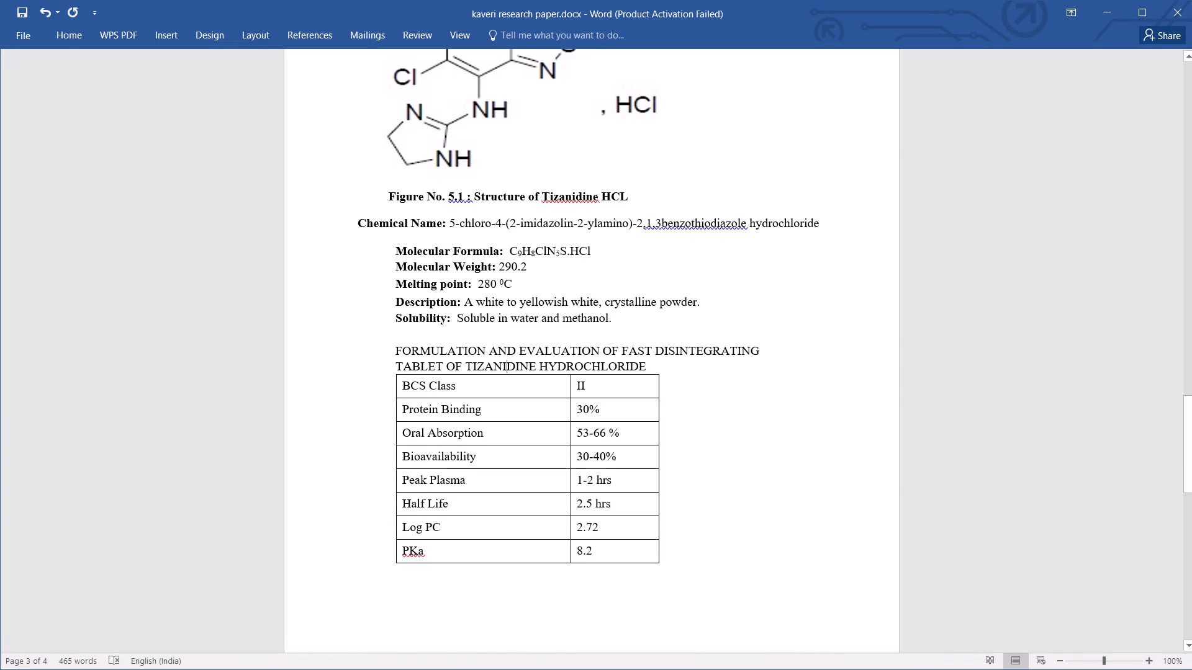
left_click_drag(392, 347, 656, 362)
left_click(629, 359)
left_click_drag(643, 365, 505, 369)
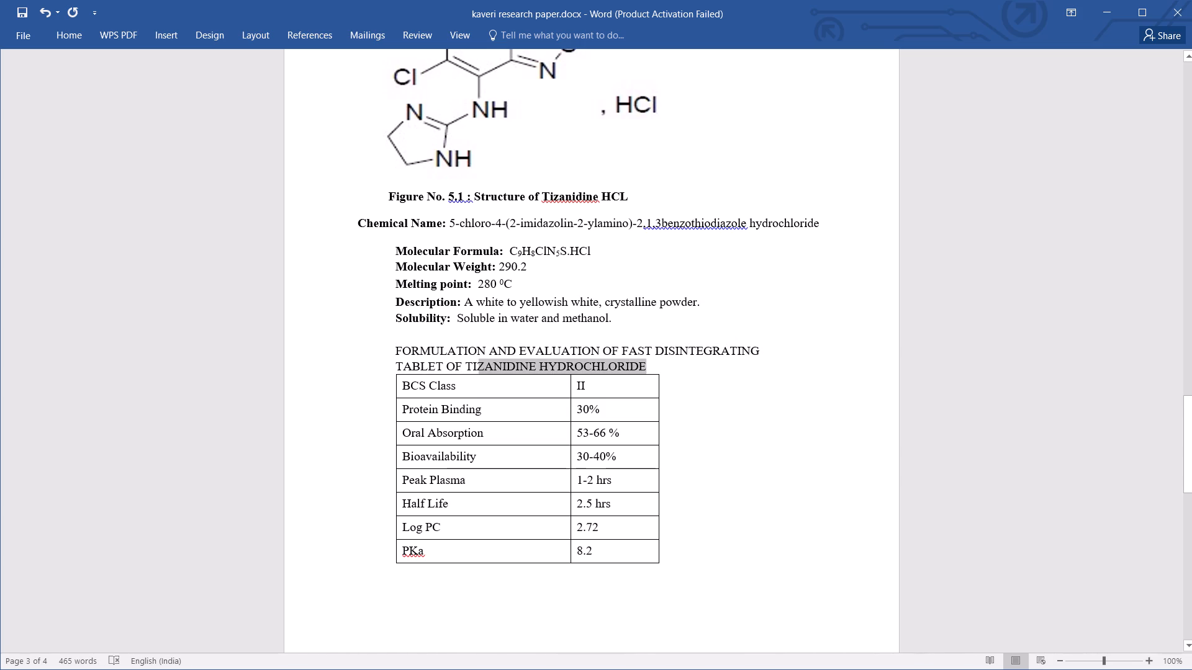
left_click_drag(505, 369, 404, 354)
left_click(413, 336)
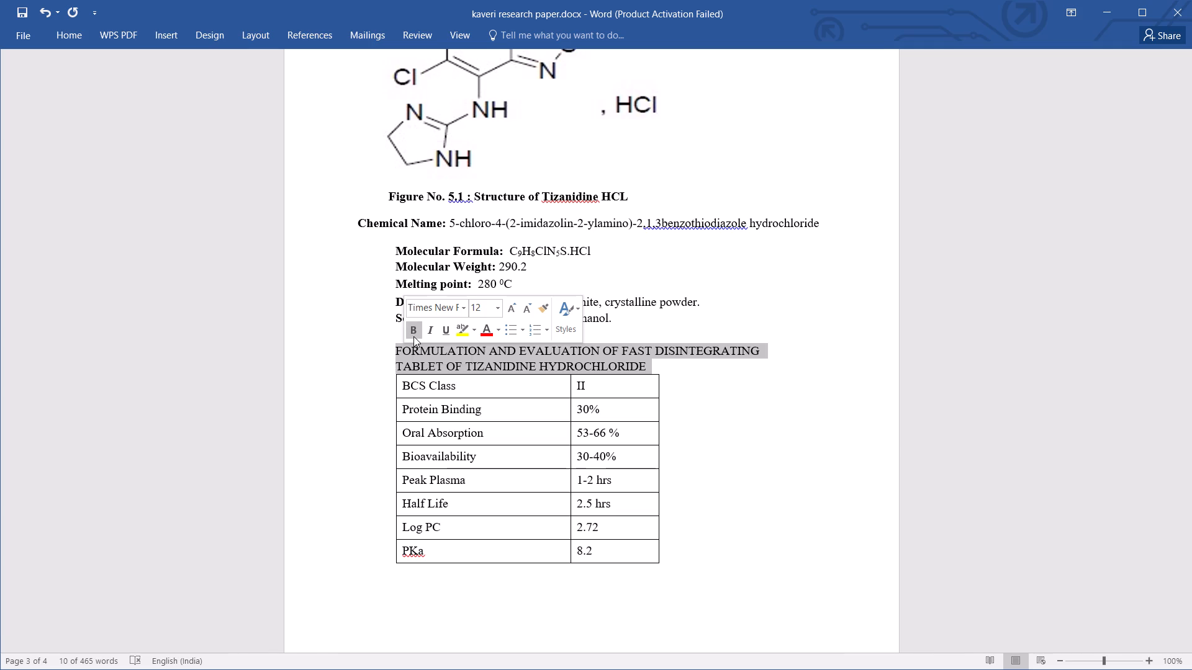
left_click(381, 362)
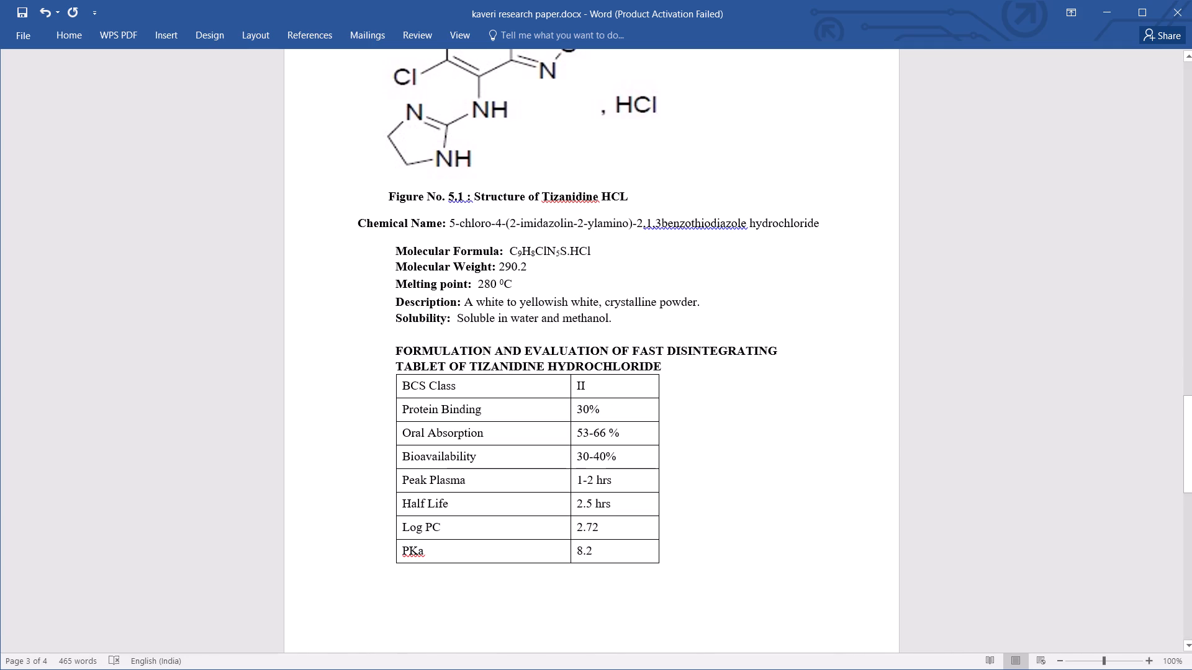
Add a colon at the end of the bold heading above the properties table, after "HYDROCHLORIDE".
left_click(672, 364)
scroll(672, 364, "up", 1)
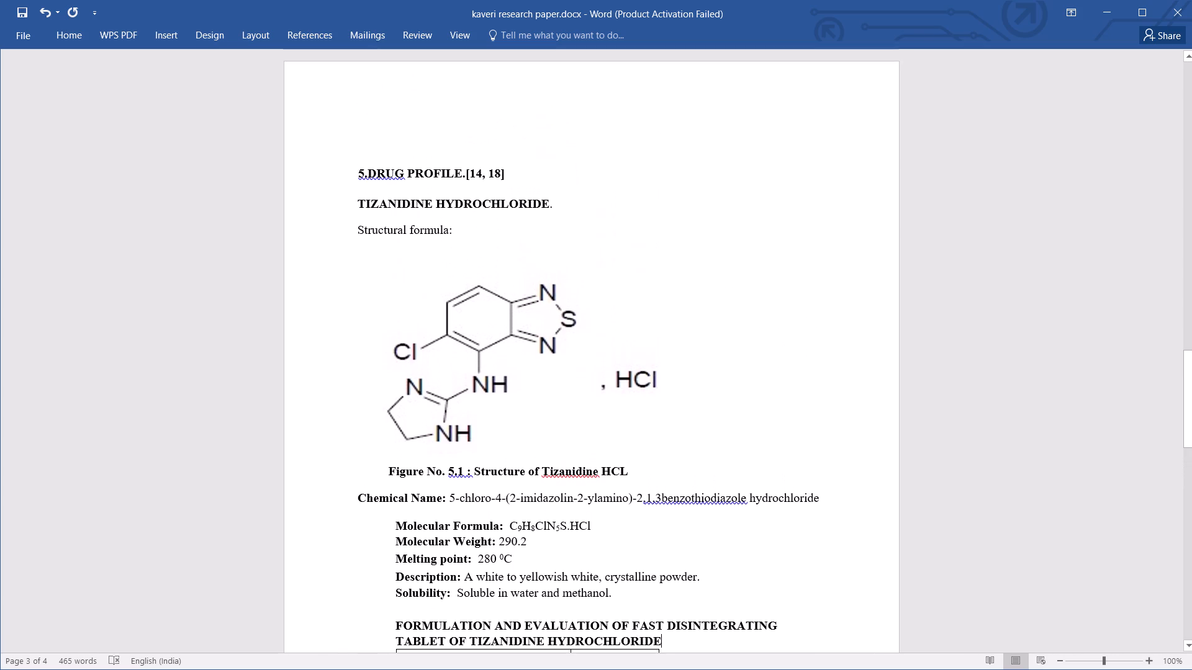
scroll(672, 364, "up", 1)
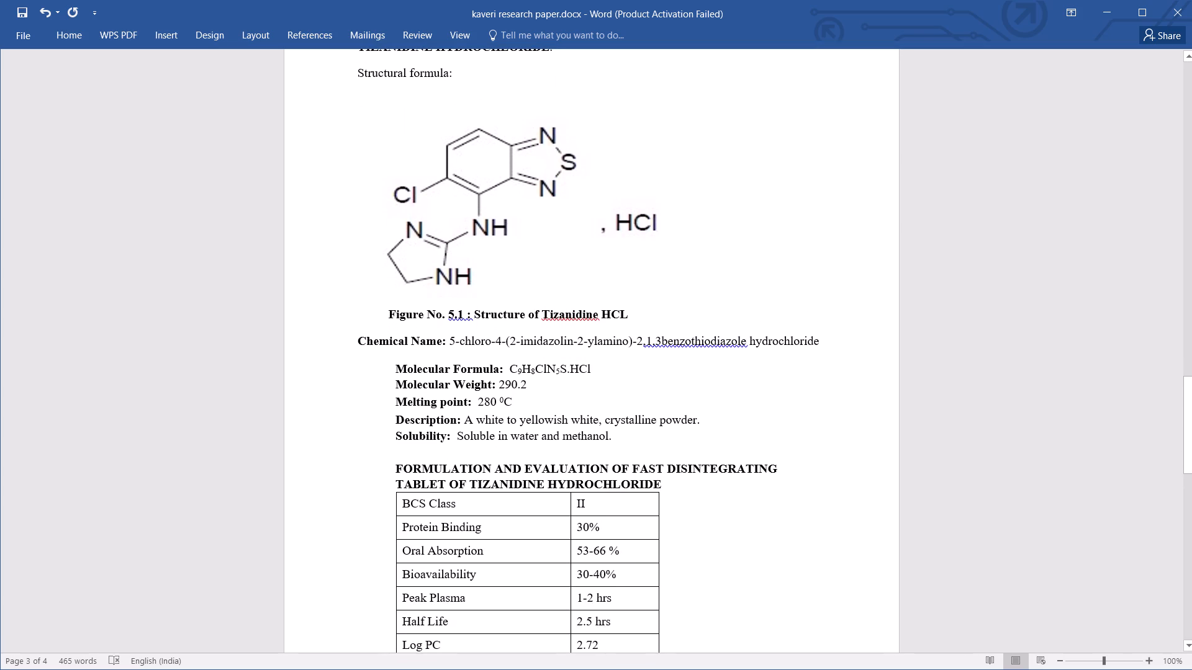
key("shift+colon")
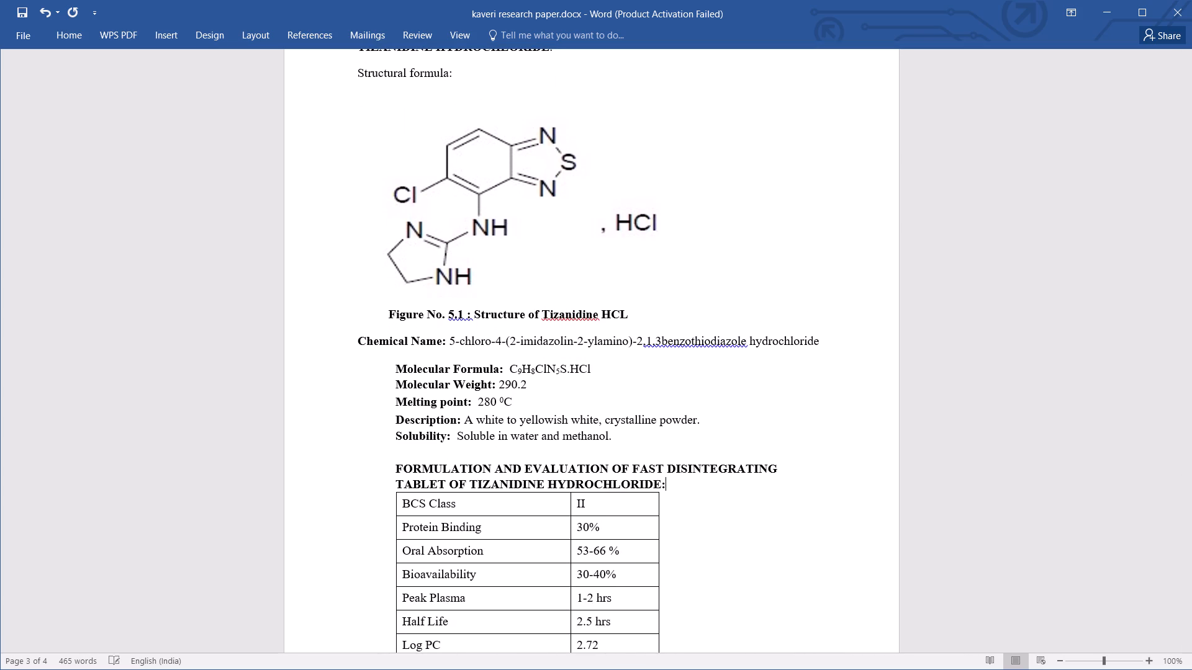
key("BackSpace")
key("shift+colon")
Set the font size of the colon ending the heading above the properties table to 14.
left_click_drag(670, 484, 661, 484)
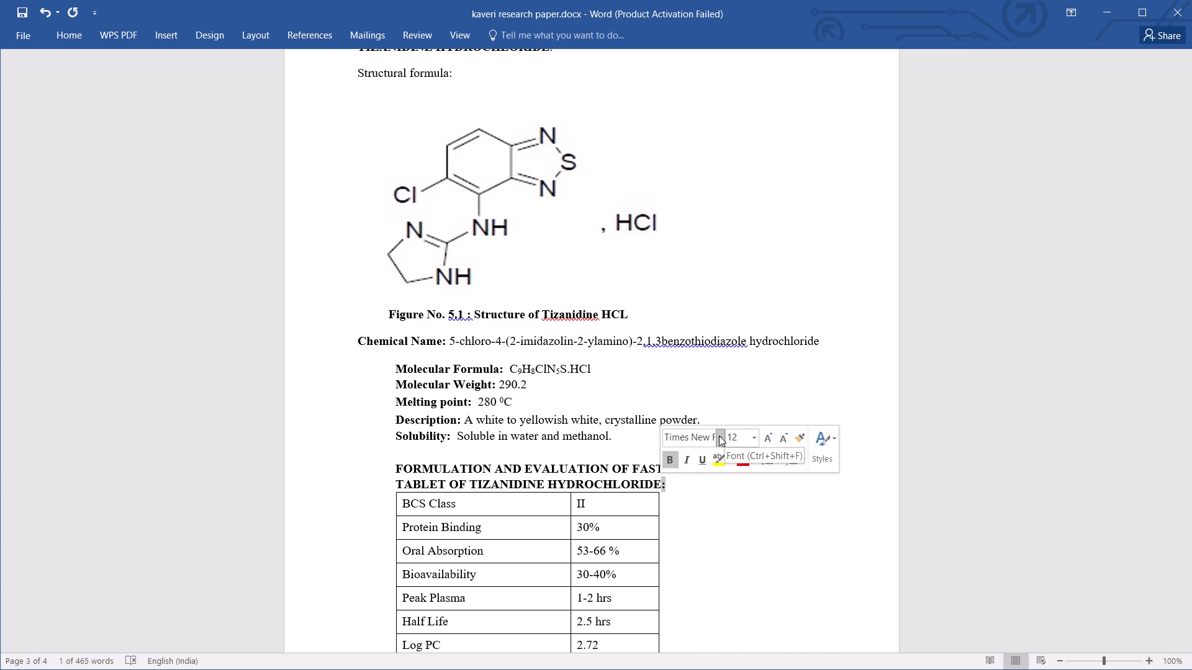
left_click(762, 445)
left_click(762, 445)
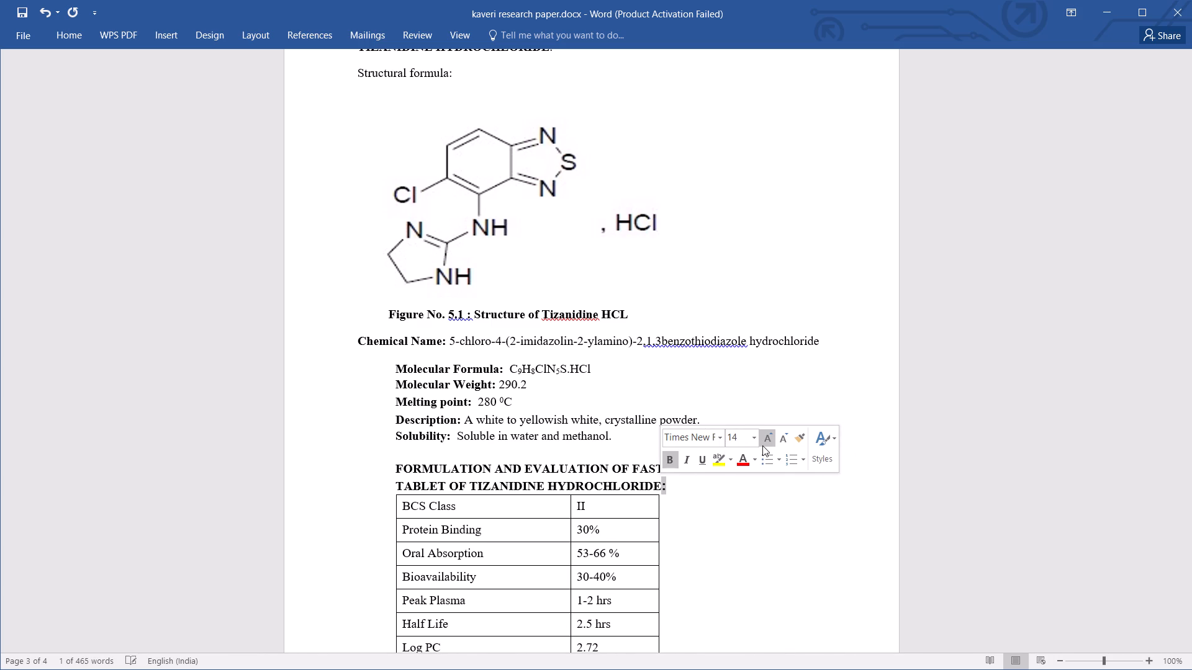
left_click(782, 444)
left_click(732, 517)
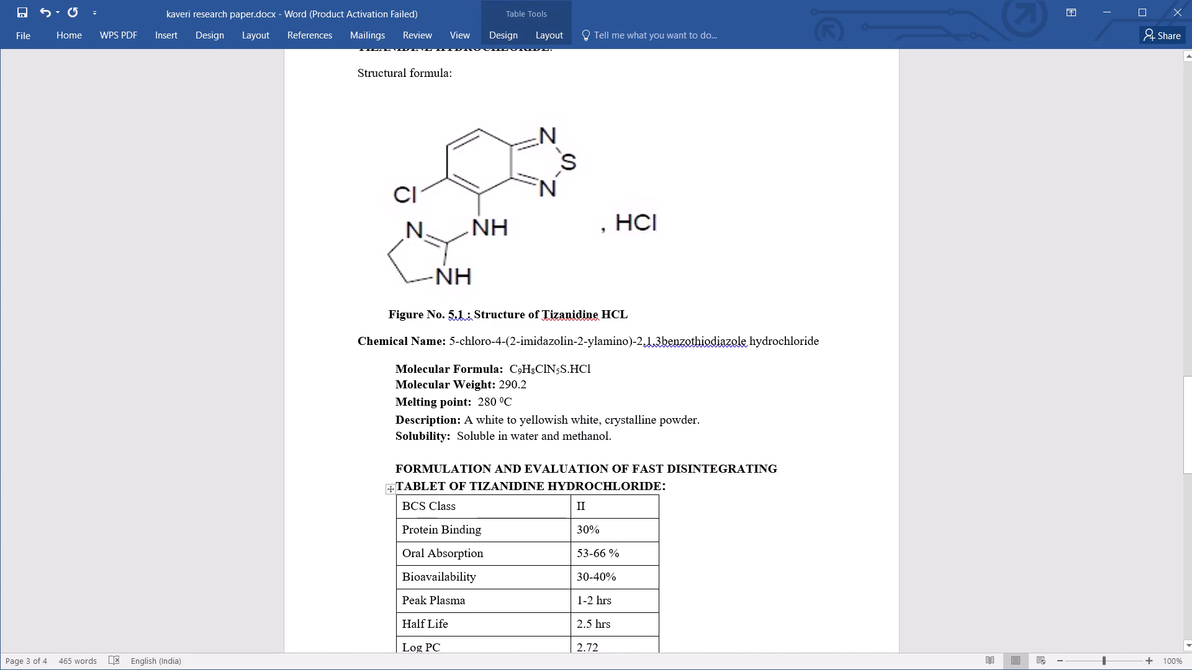
Save the kaveri research paper document.
scroll(595, 485, "down", 1)
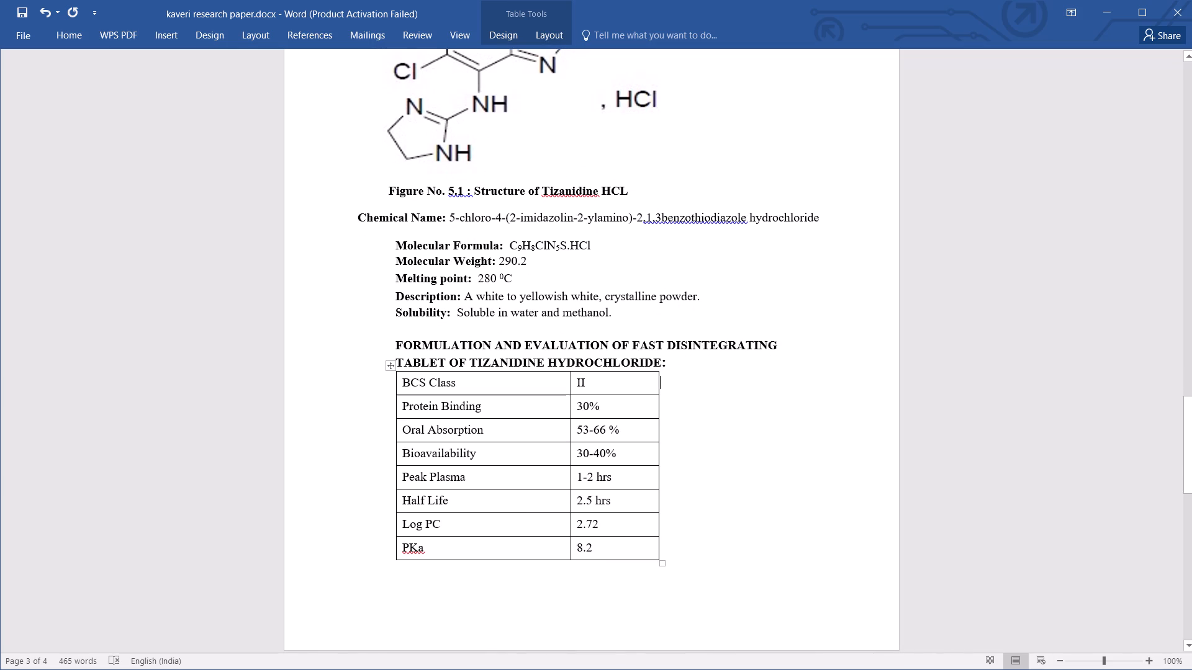
key("ctrl+s")
key("ctrl+s")
key("ctrl+s")
key("ctrl+s")
key("ctrl+s")
key("ctrl+s")
key("ctrl+s")
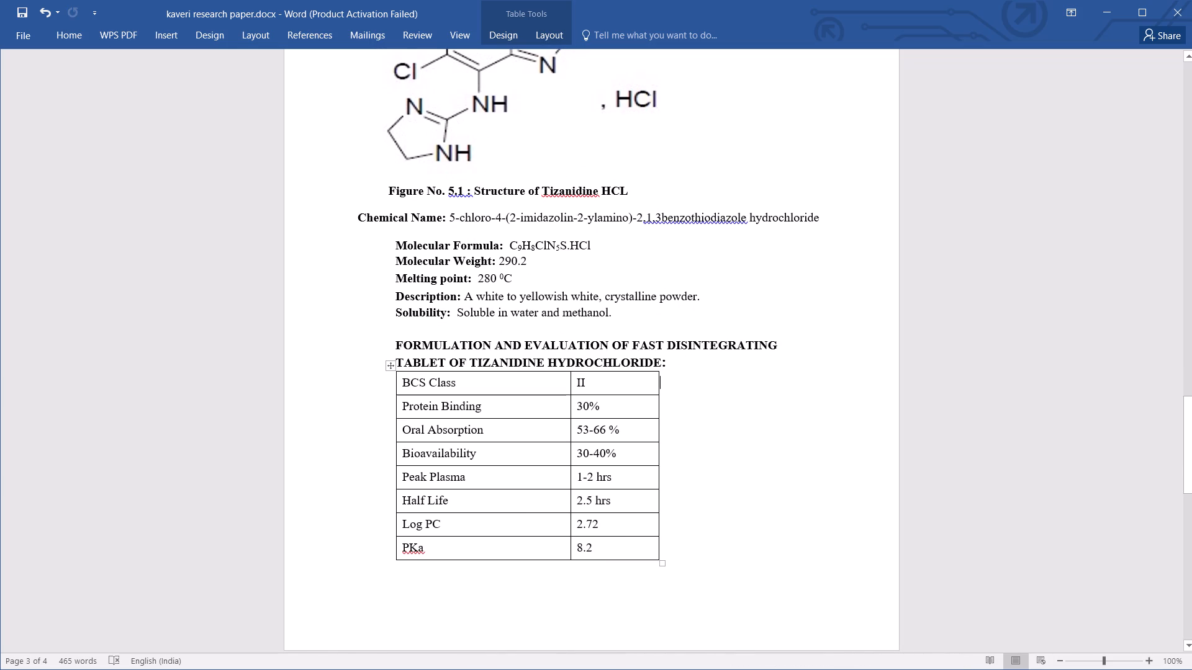
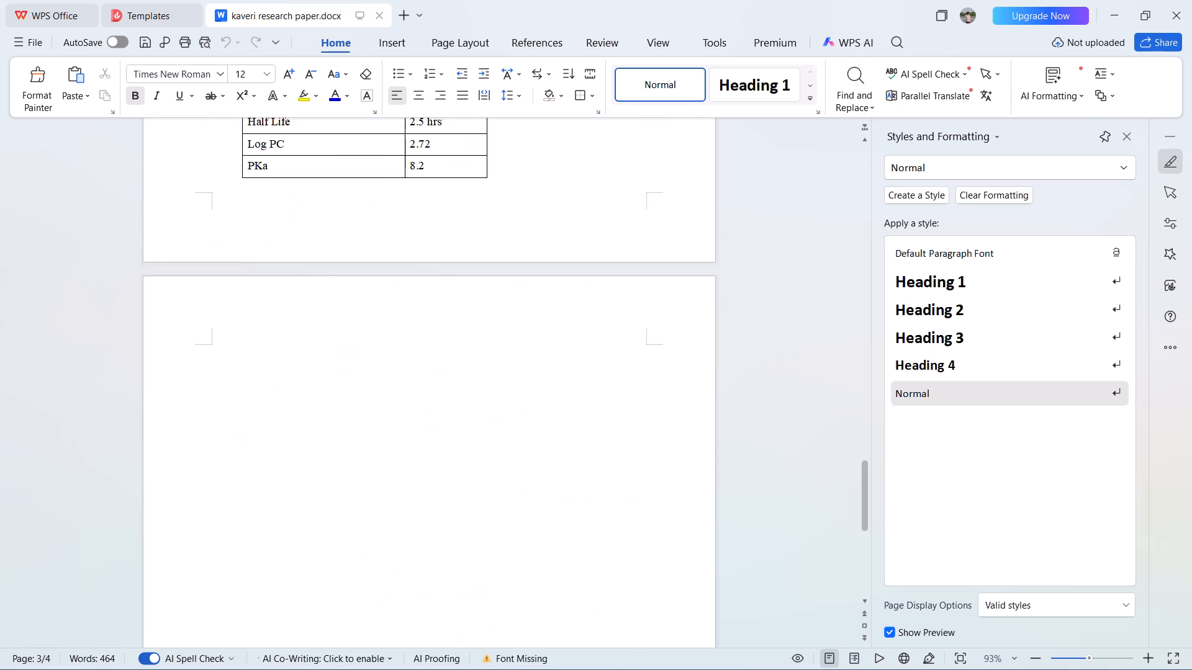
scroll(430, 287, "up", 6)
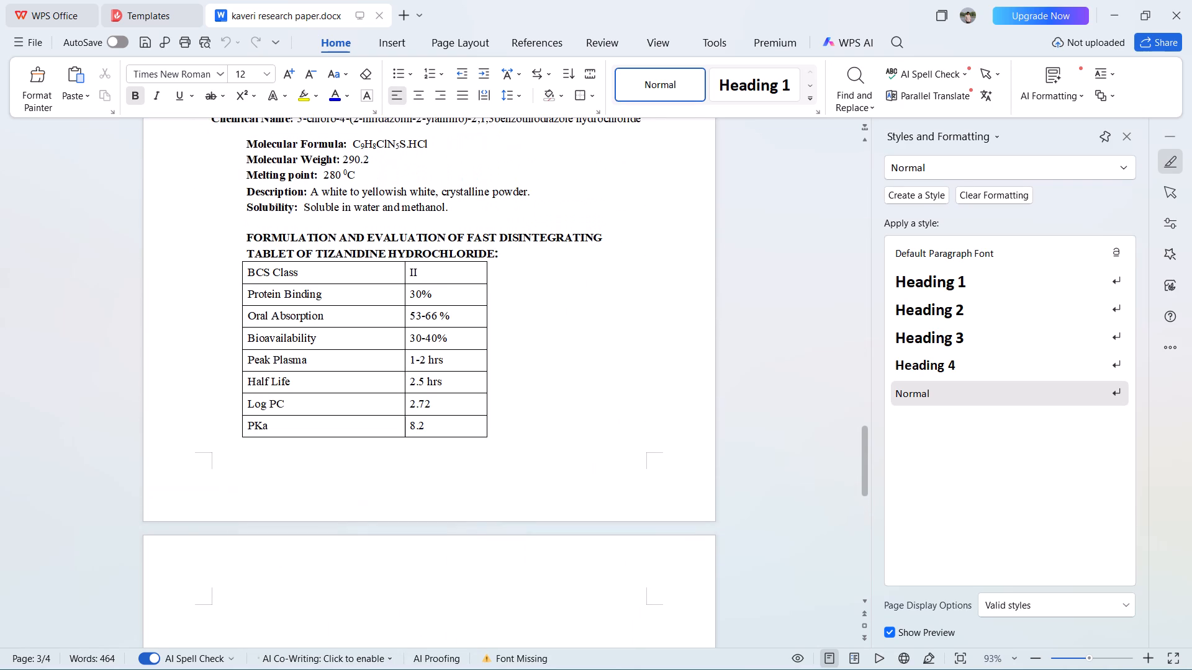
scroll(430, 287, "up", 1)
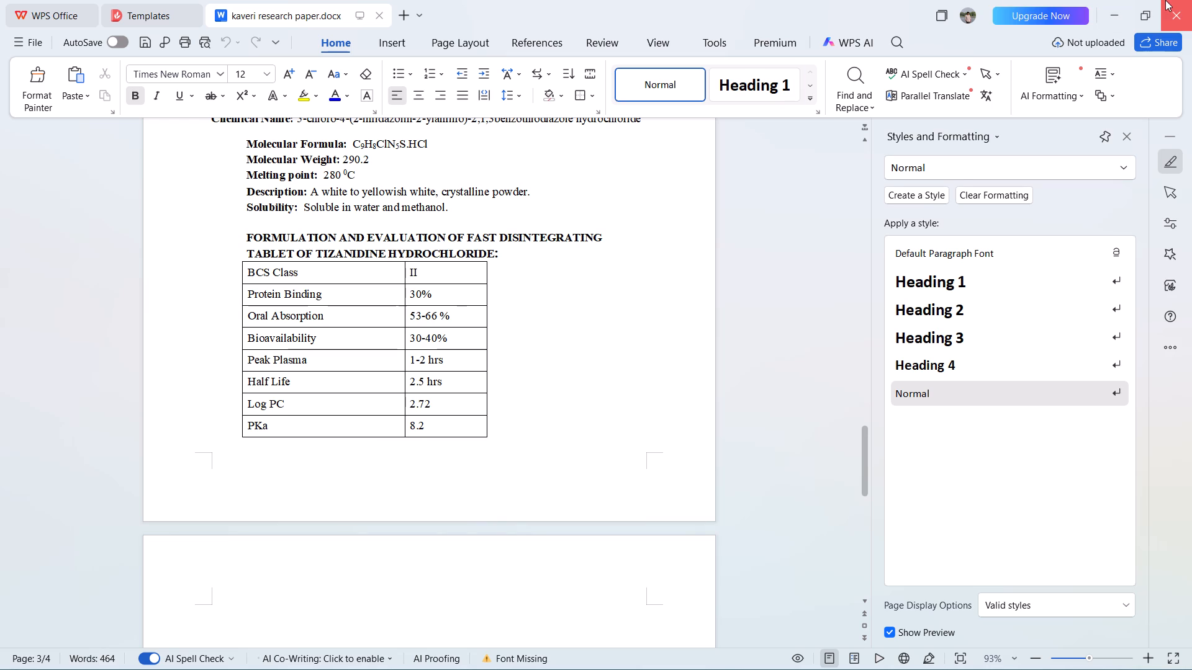
Close the WPS Office window and copy the kaveri research paper.docx file from the desktop.
left_click(1168, 0)
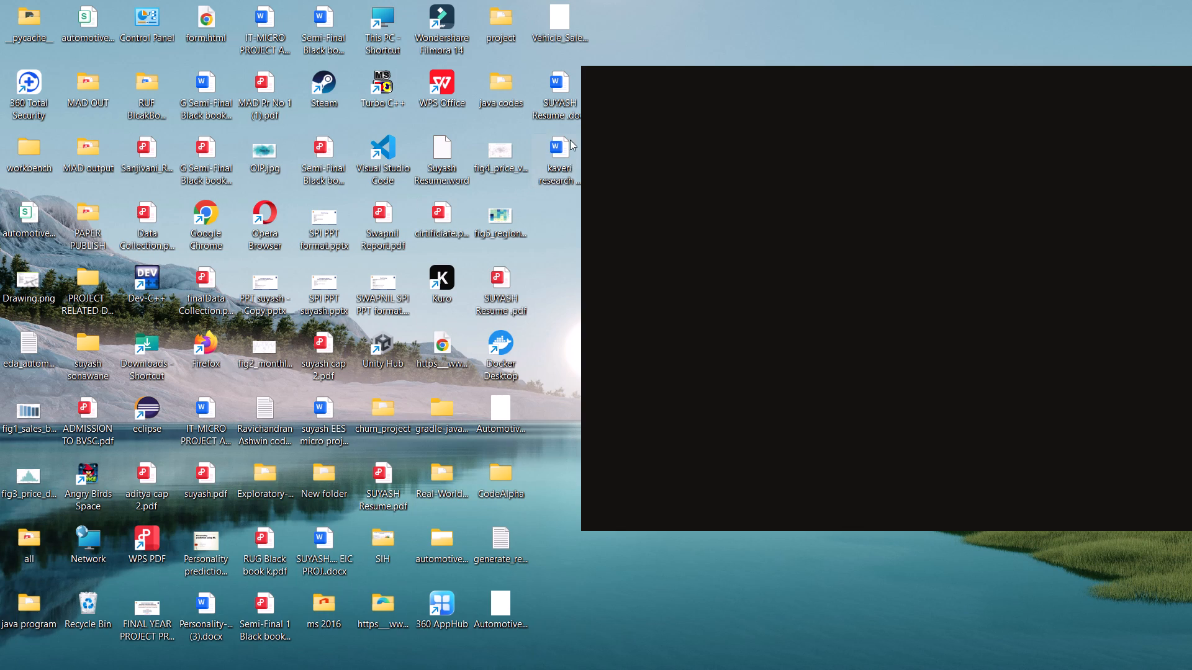
left_click(565, 146)
key("ctrl+c")
key("ctrl+c")
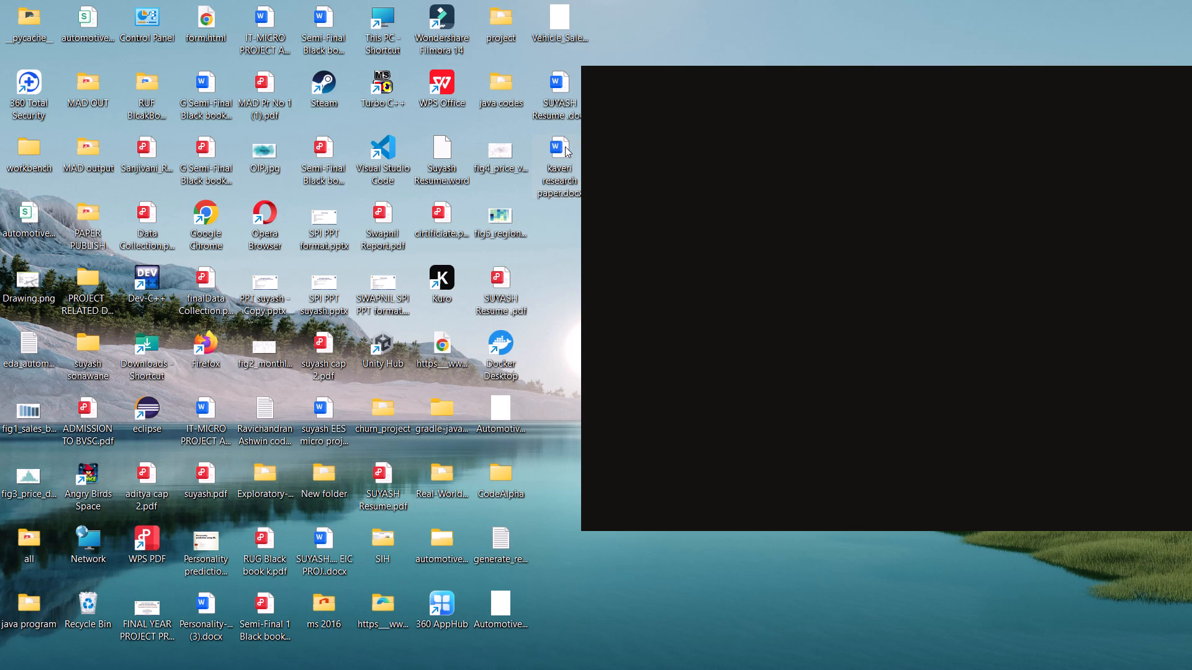
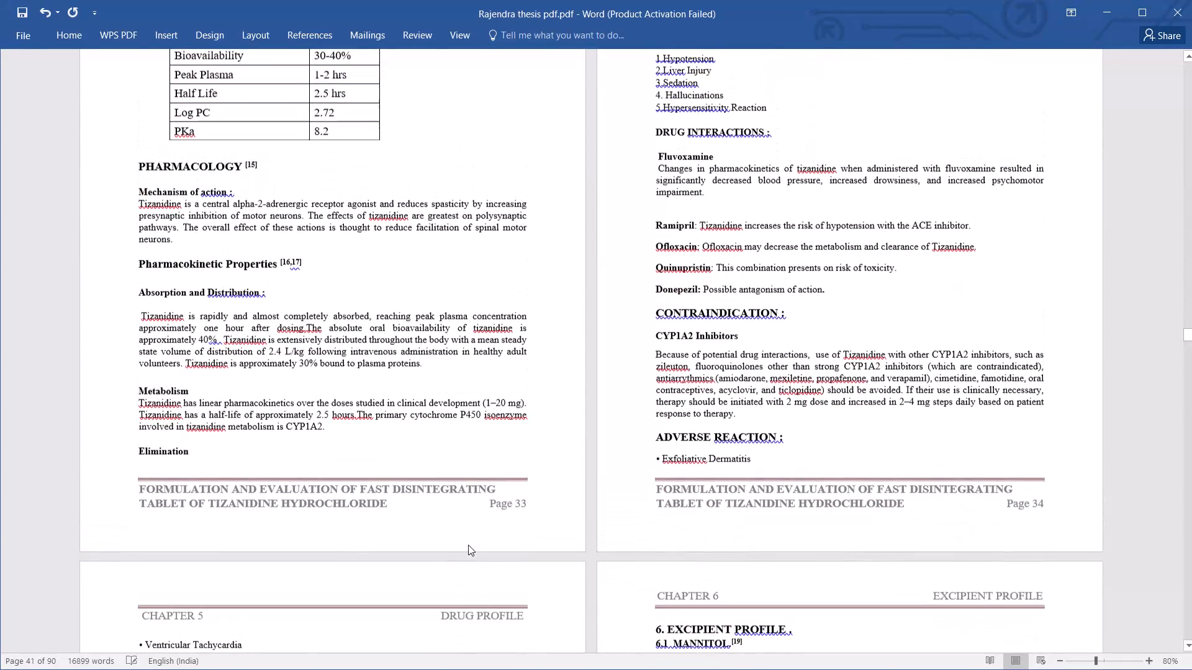
Look back through the thesis from the Drug Profile chapter to the superdisintegrants pages of the Introduction chapter.
scroll(468, 545, "up", 2)
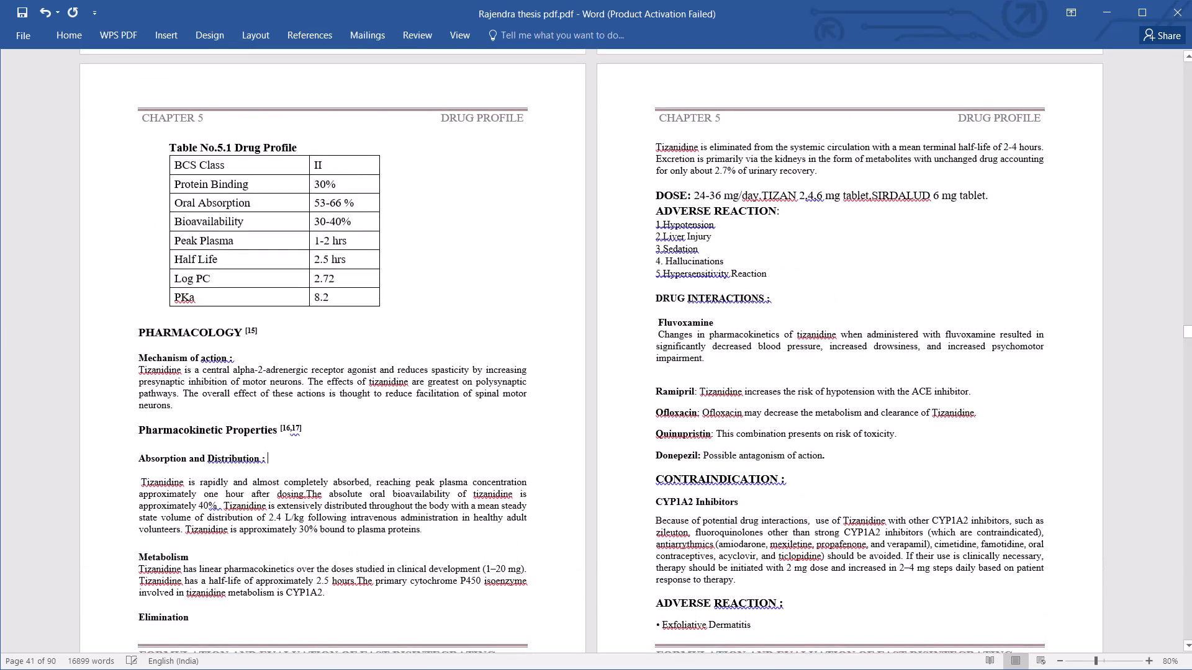
scroll(468, 545, "up", 5)
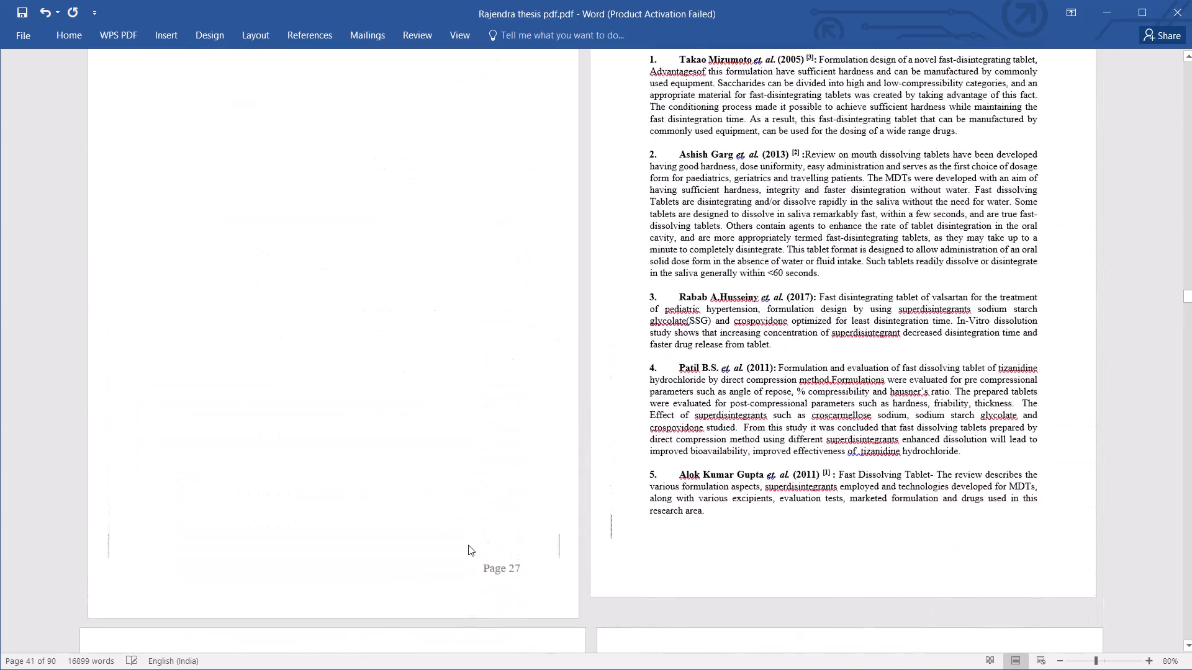
scroll(468, 545, "up", 18)
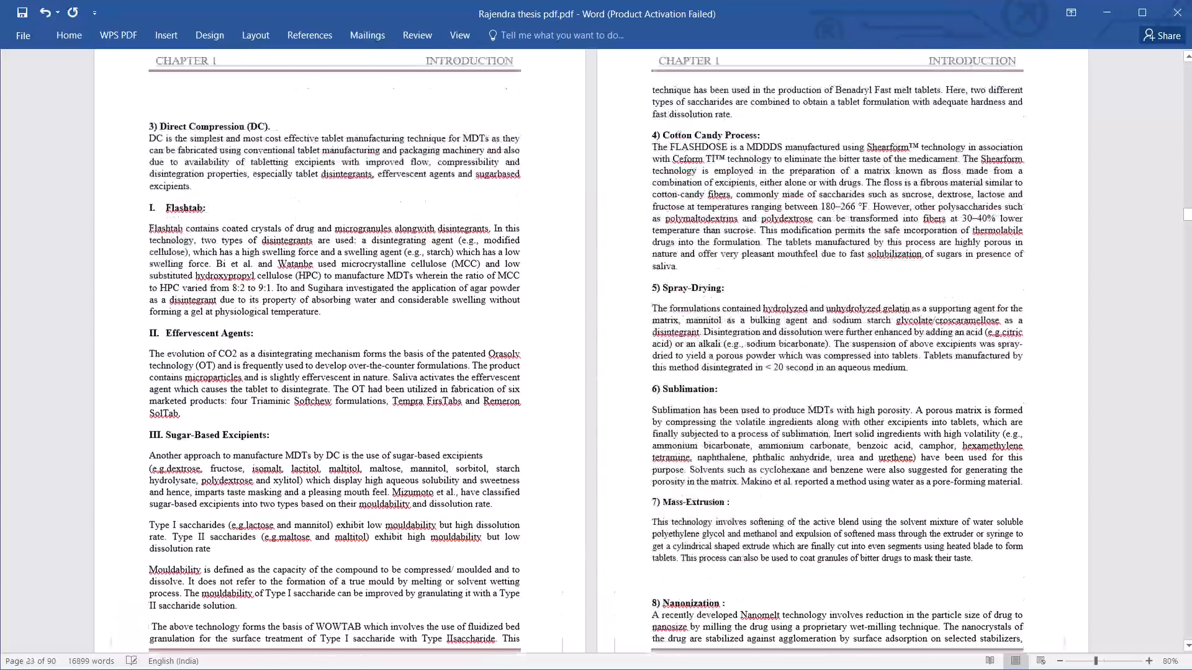
scroll(468, 545, "up", 3)
scroll(468, 545, "up", 20)
scroll(468, 545, "up", 15)
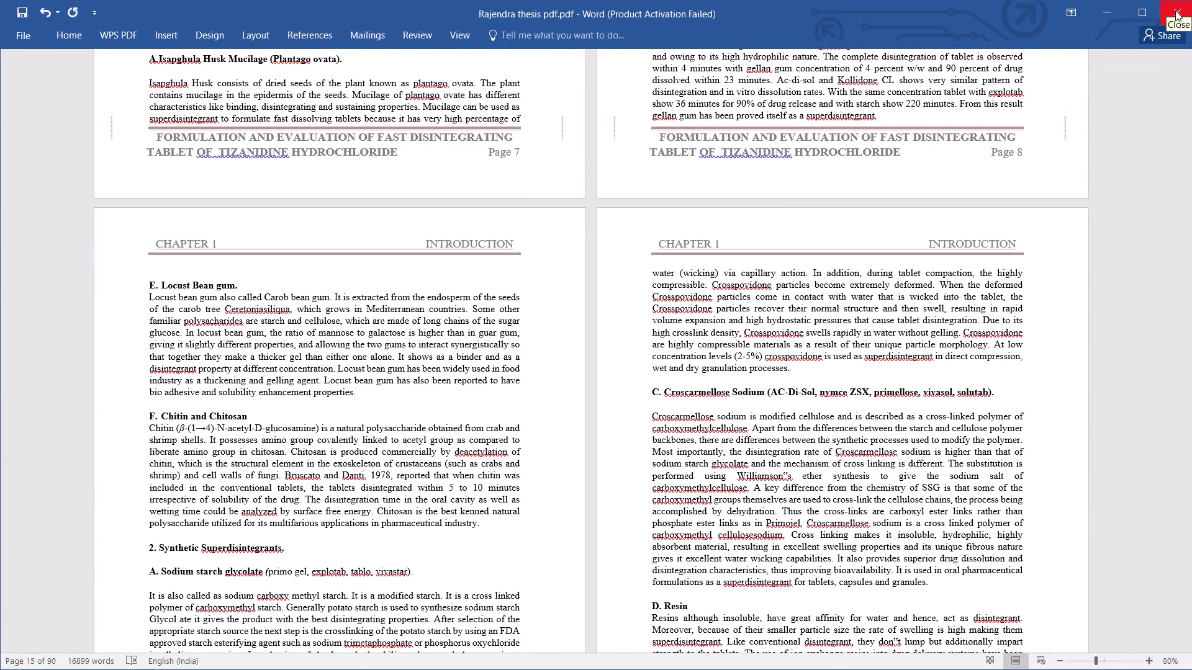
Close the thesis document.
left_click(1175, 11)
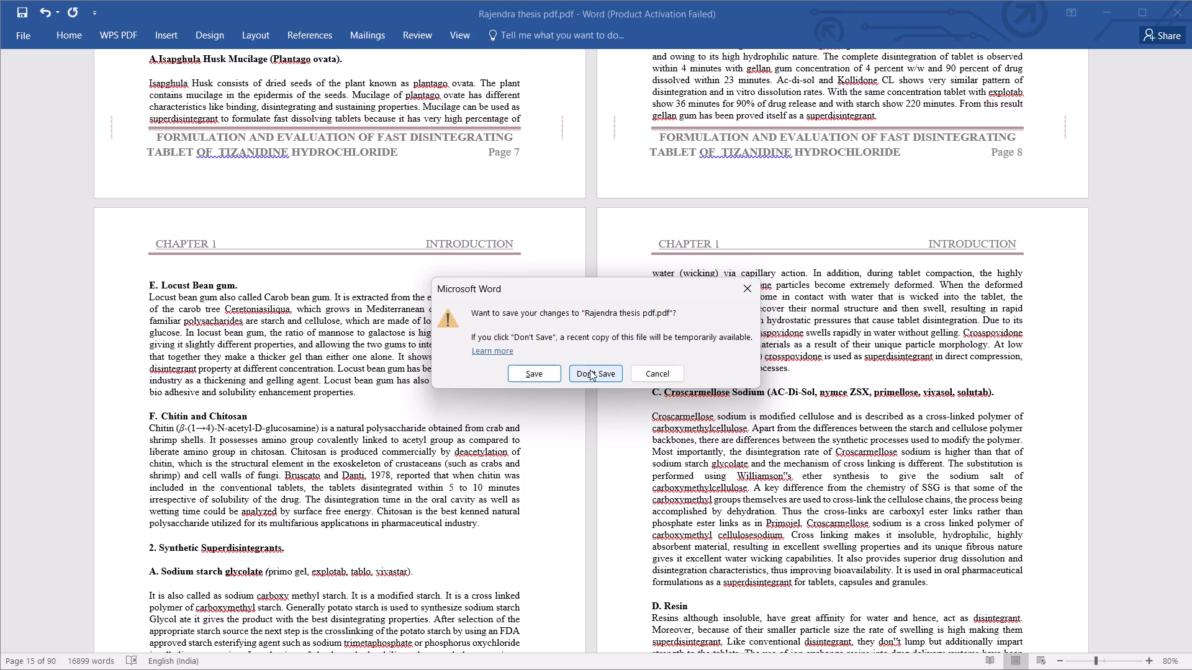